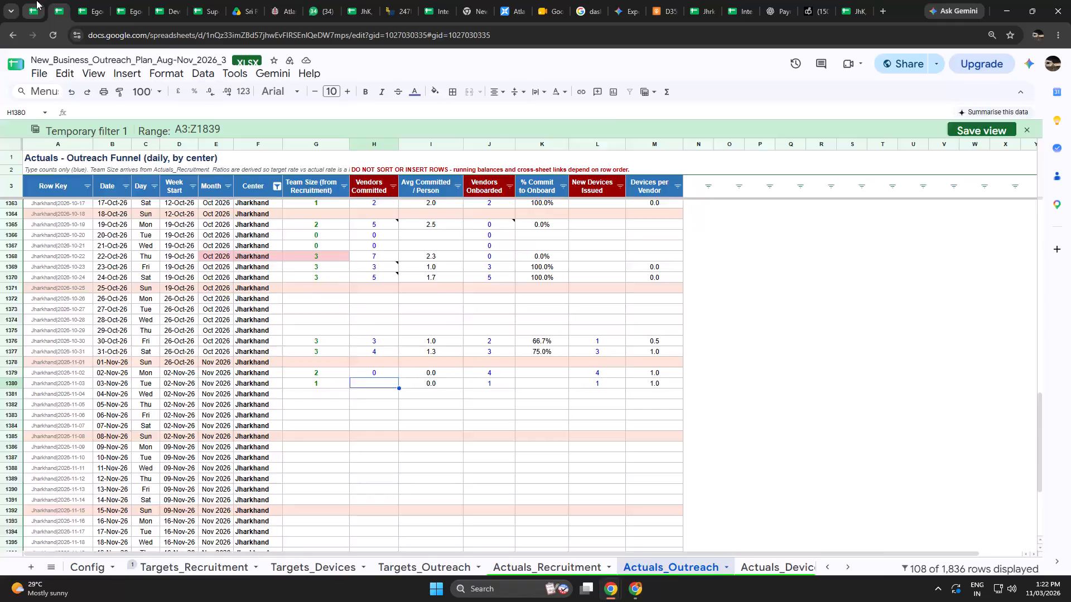
Switch to the Vendors/Device_Business Details spreadsheet showing the Approved Business List.
left_click(36, 0)
scroll(308, 393, "up", 1)
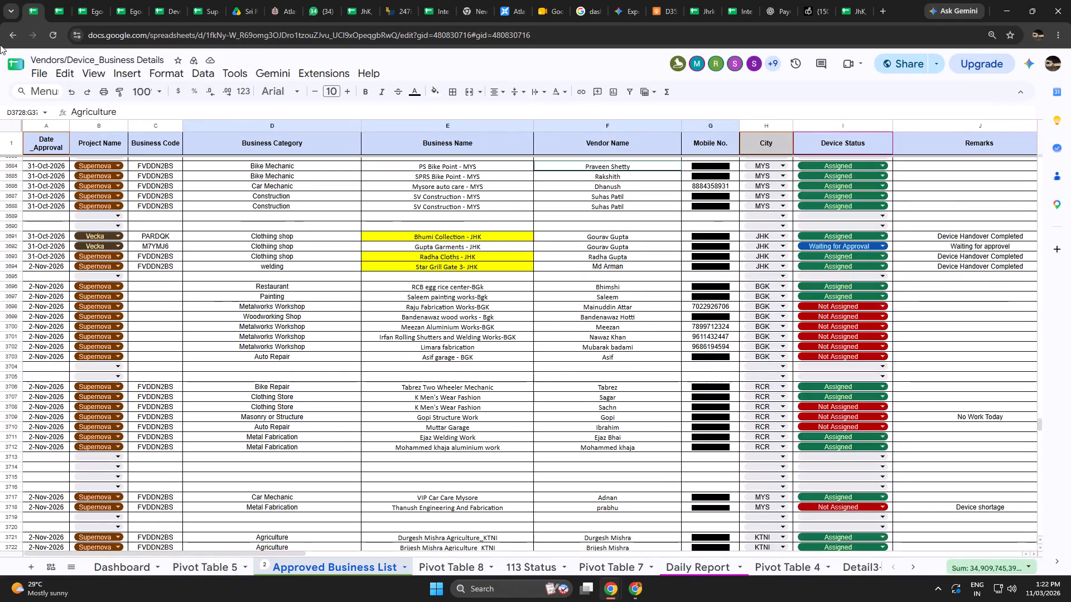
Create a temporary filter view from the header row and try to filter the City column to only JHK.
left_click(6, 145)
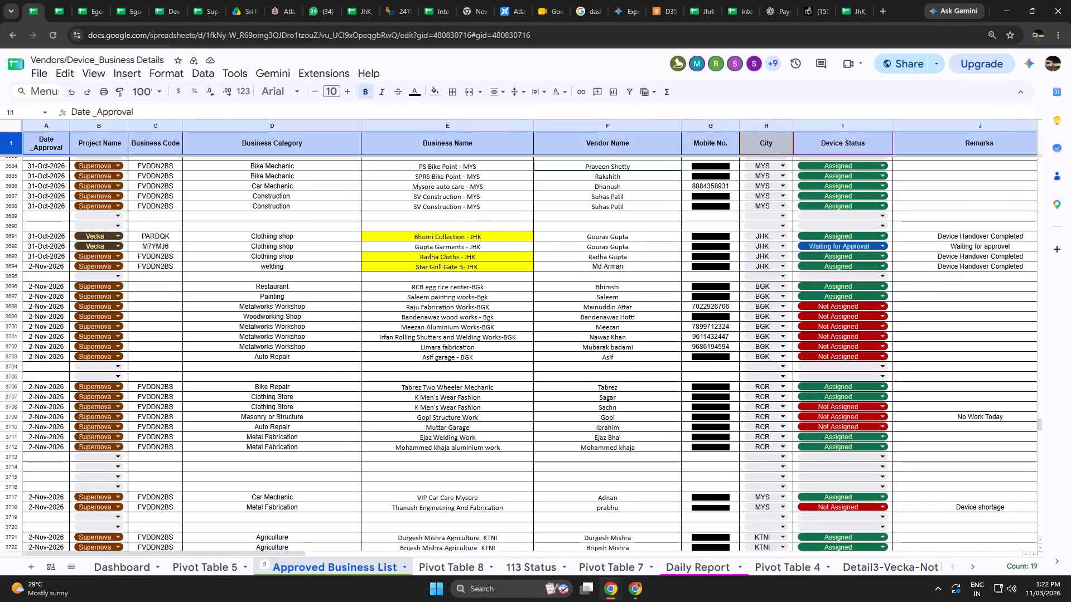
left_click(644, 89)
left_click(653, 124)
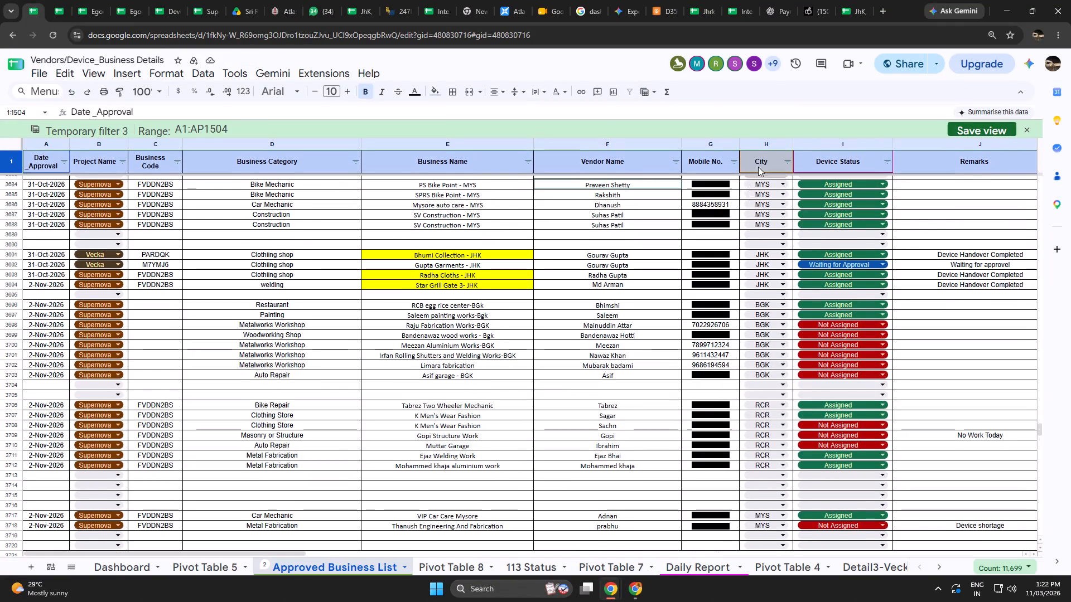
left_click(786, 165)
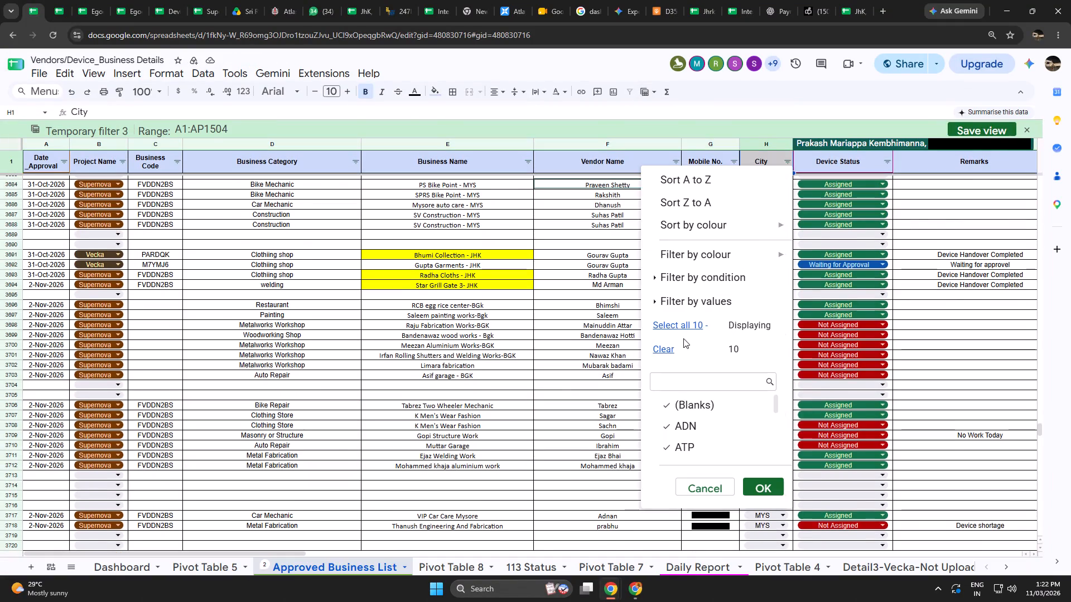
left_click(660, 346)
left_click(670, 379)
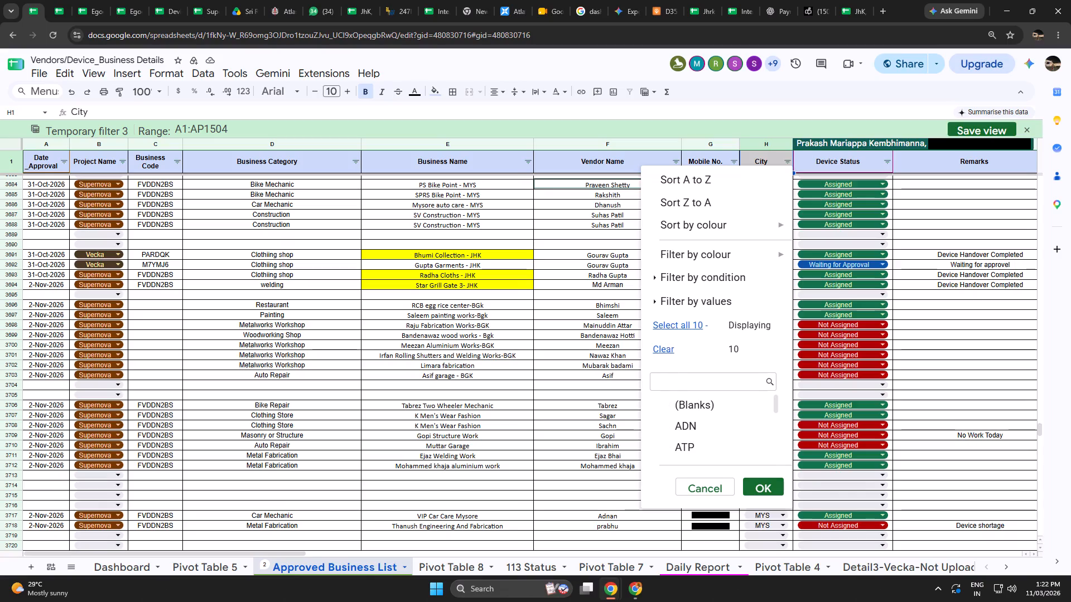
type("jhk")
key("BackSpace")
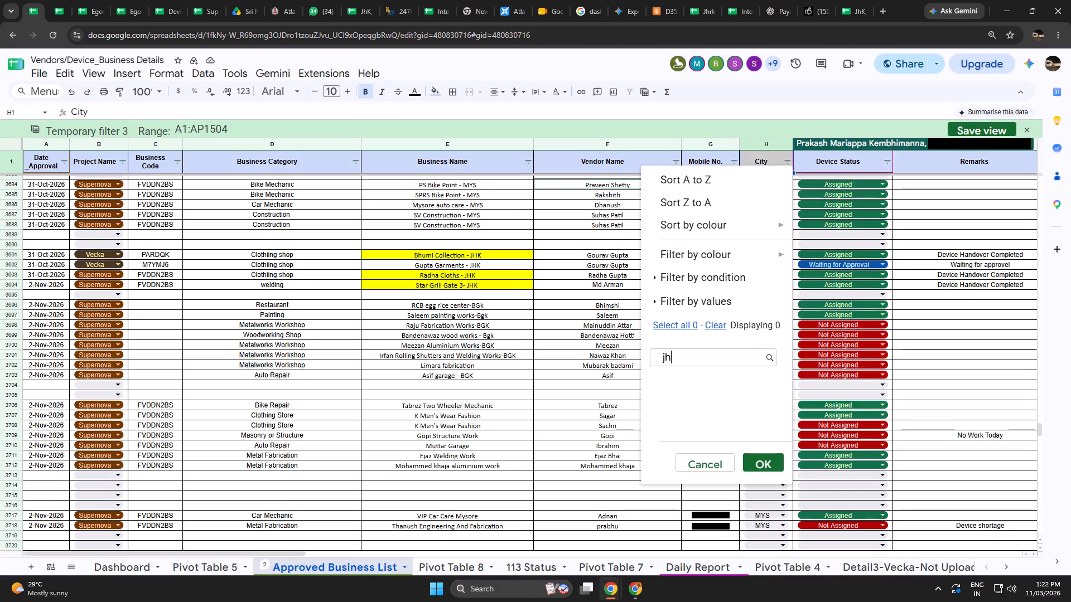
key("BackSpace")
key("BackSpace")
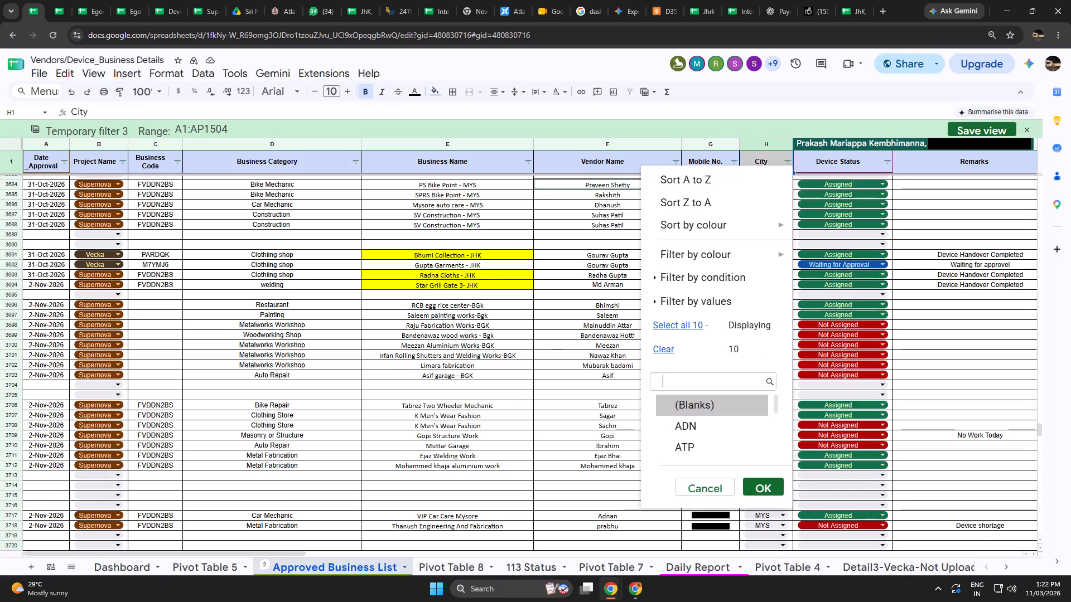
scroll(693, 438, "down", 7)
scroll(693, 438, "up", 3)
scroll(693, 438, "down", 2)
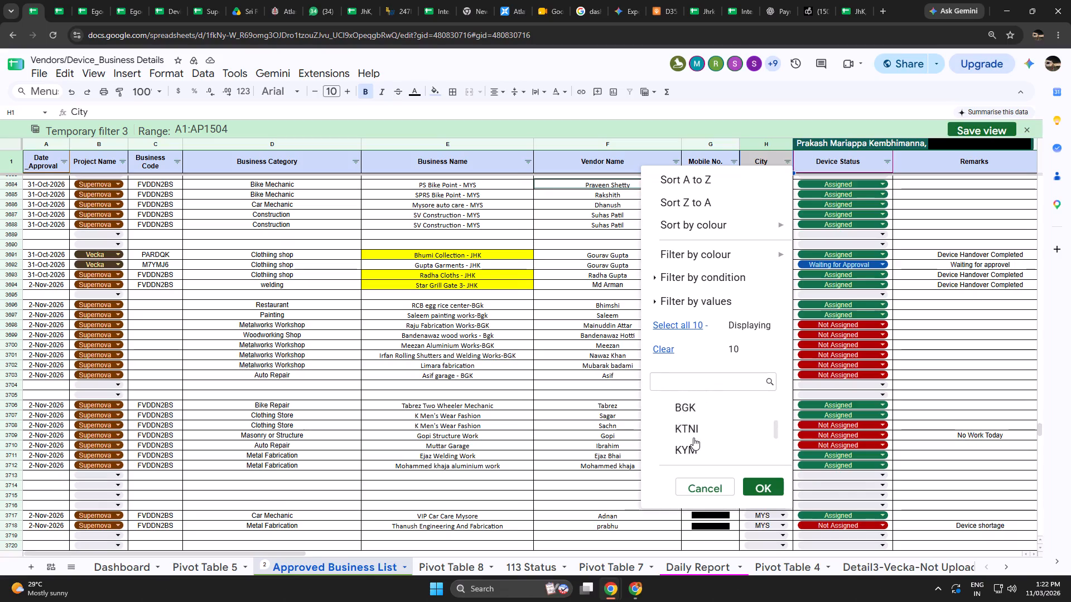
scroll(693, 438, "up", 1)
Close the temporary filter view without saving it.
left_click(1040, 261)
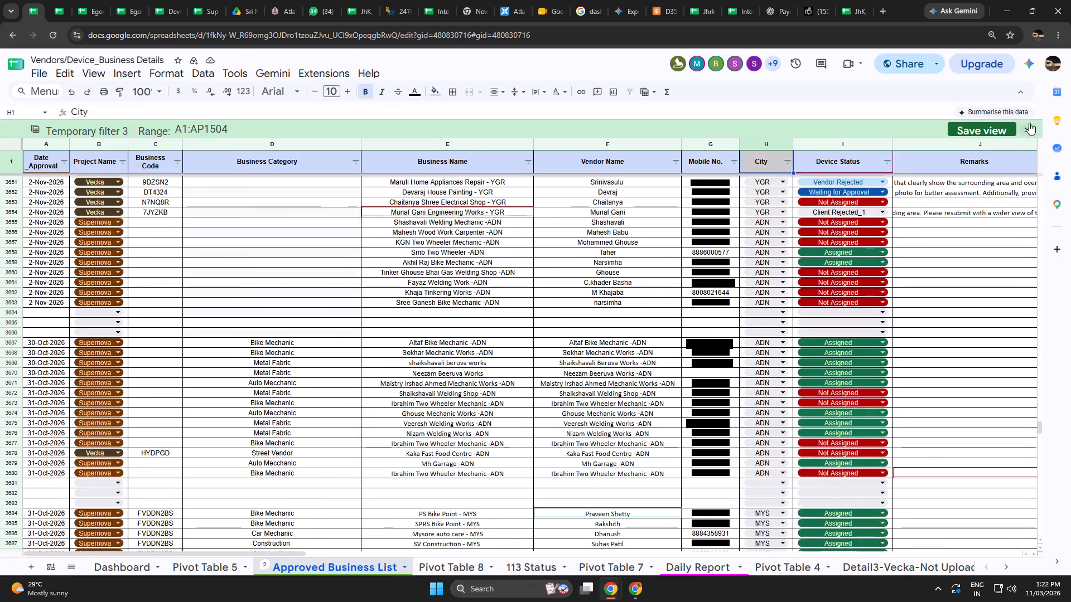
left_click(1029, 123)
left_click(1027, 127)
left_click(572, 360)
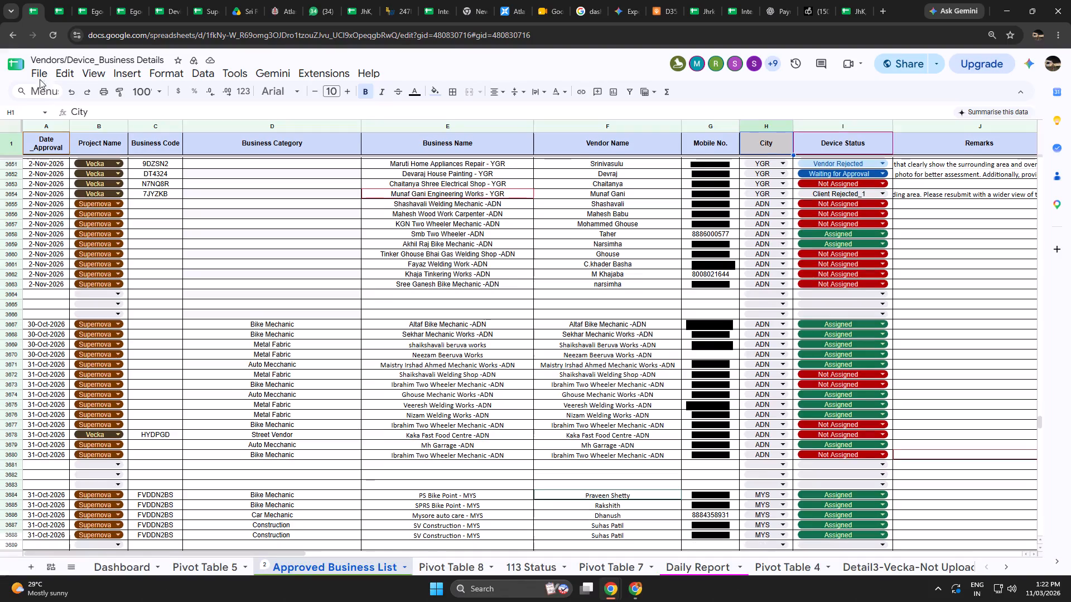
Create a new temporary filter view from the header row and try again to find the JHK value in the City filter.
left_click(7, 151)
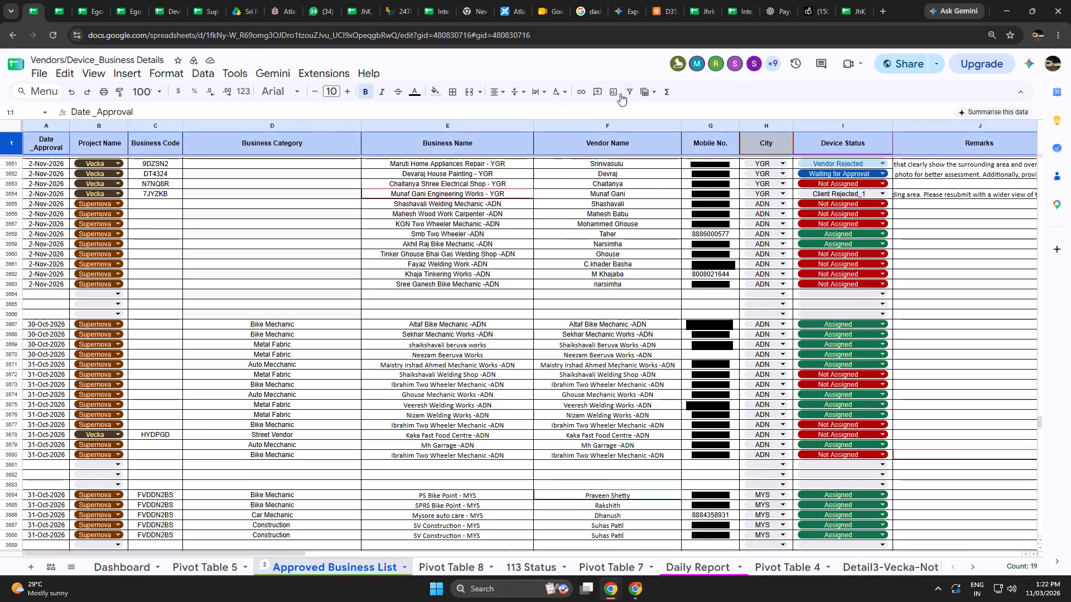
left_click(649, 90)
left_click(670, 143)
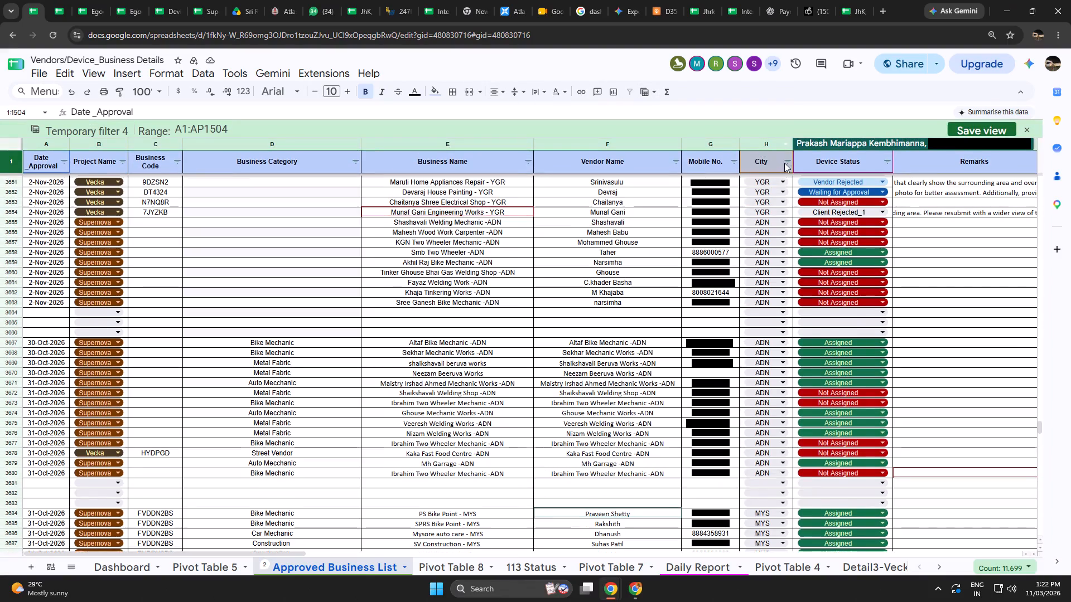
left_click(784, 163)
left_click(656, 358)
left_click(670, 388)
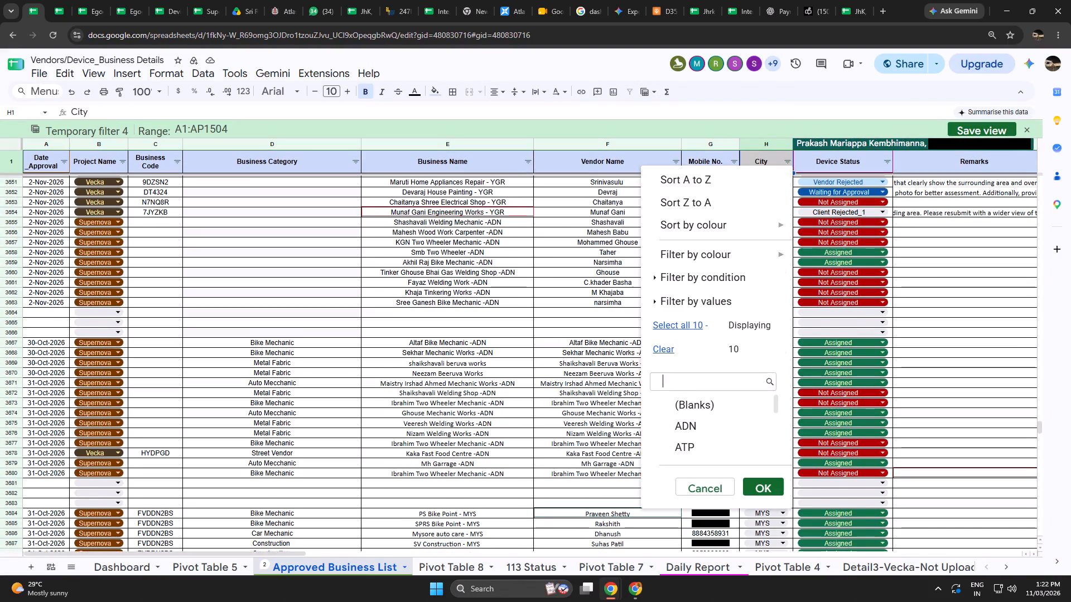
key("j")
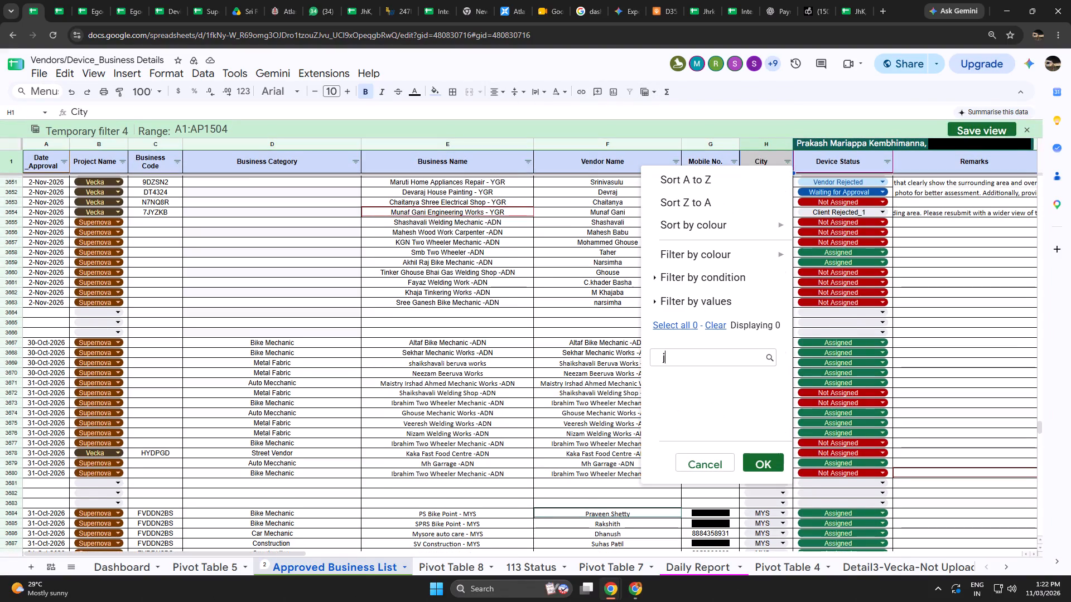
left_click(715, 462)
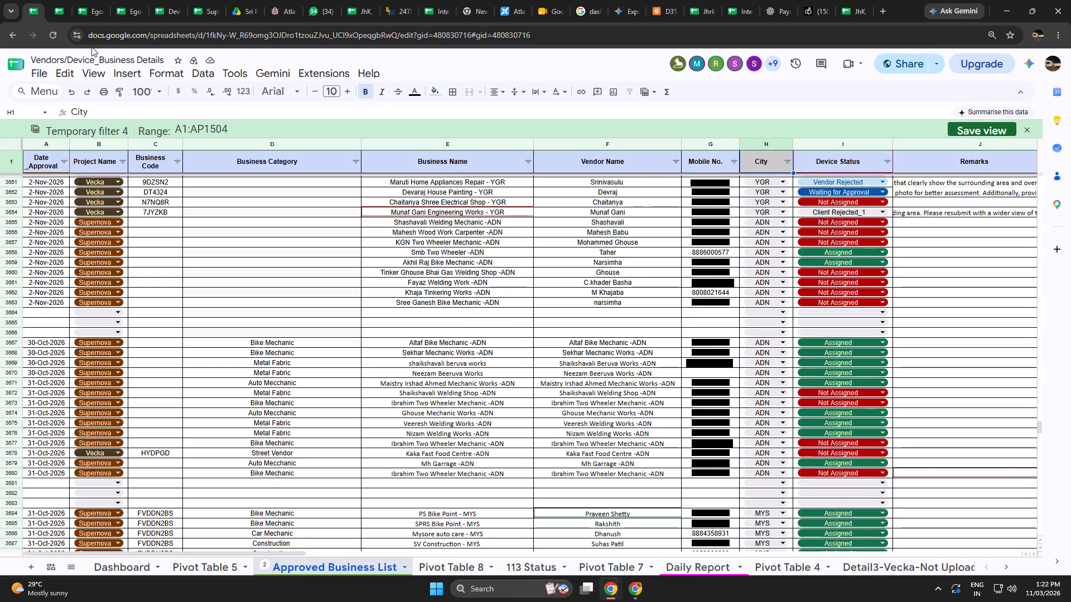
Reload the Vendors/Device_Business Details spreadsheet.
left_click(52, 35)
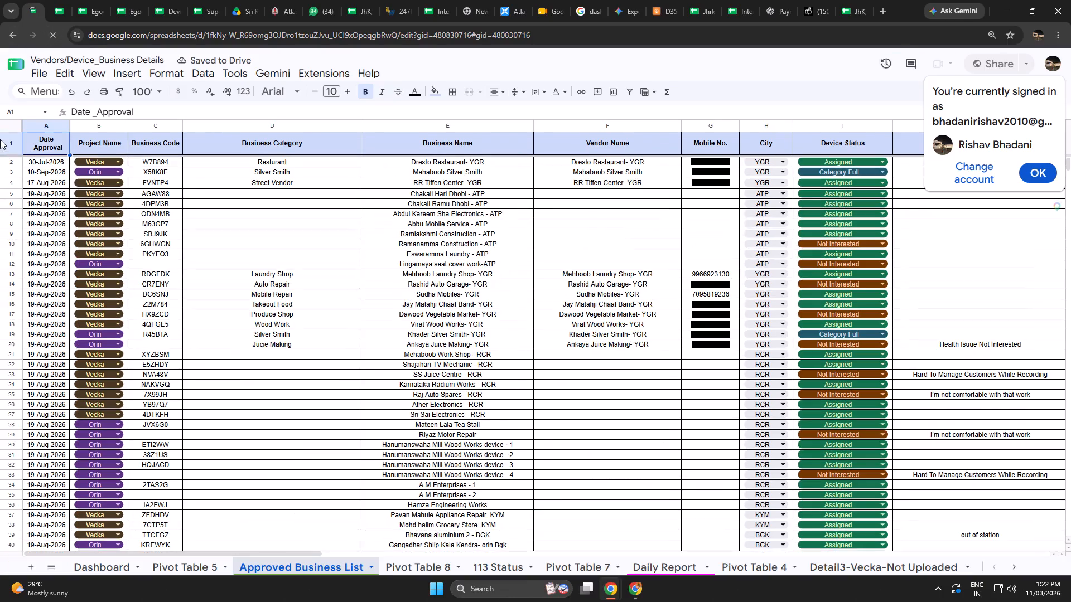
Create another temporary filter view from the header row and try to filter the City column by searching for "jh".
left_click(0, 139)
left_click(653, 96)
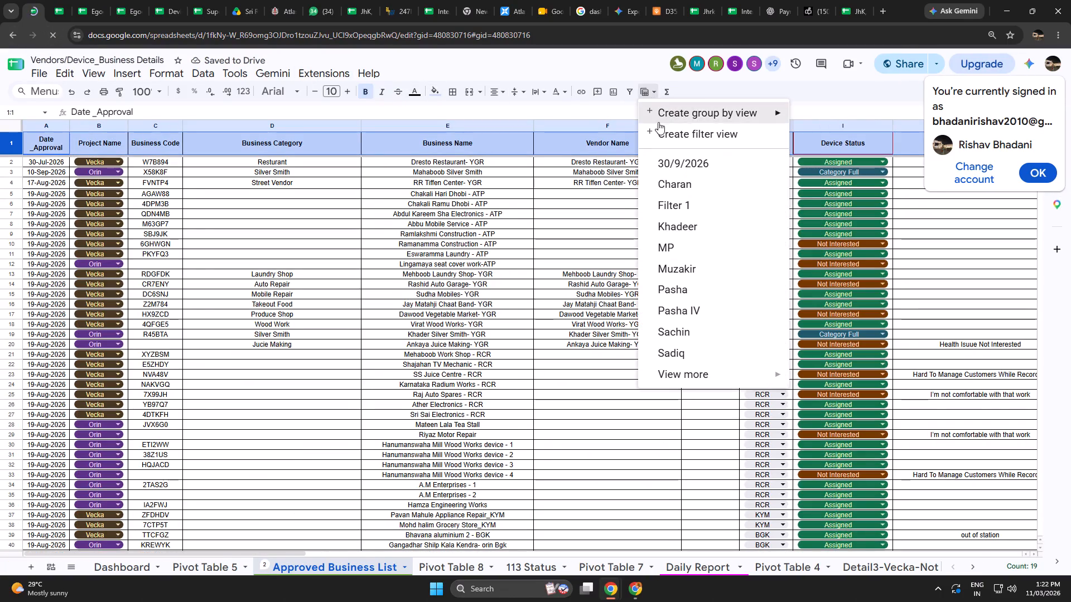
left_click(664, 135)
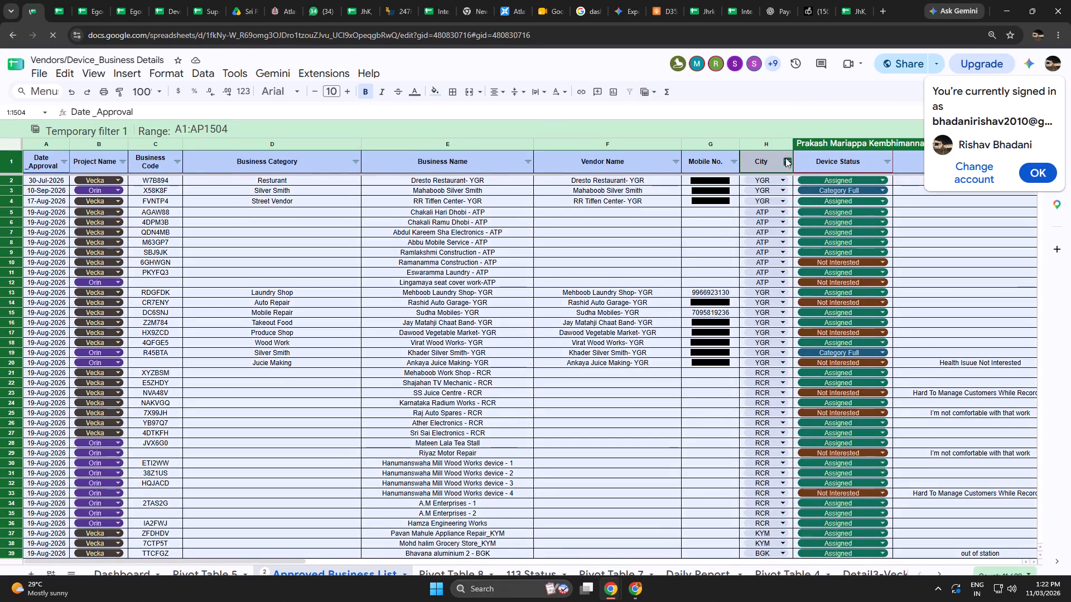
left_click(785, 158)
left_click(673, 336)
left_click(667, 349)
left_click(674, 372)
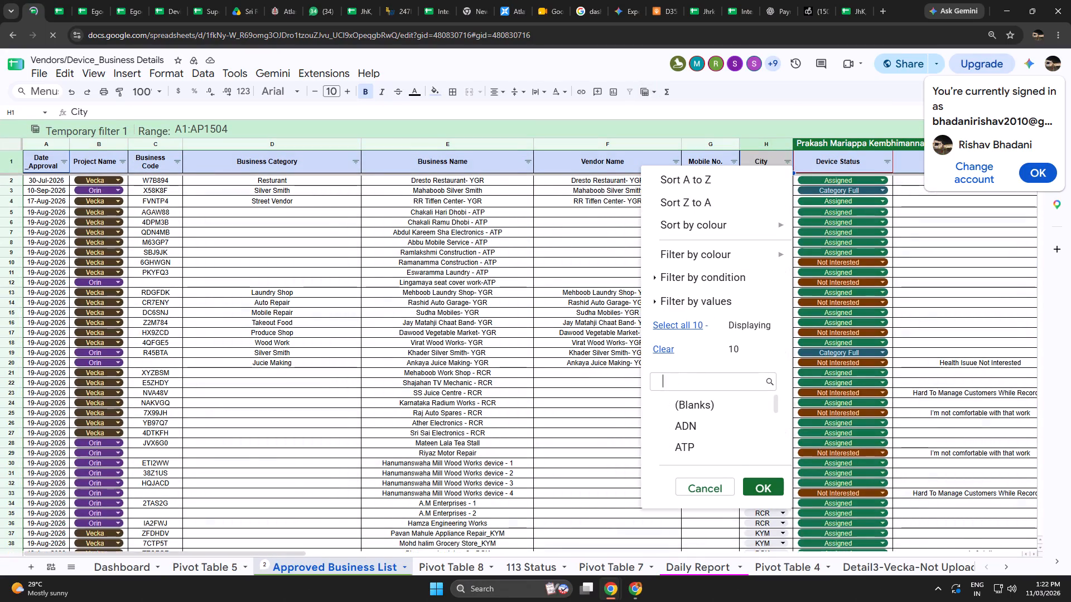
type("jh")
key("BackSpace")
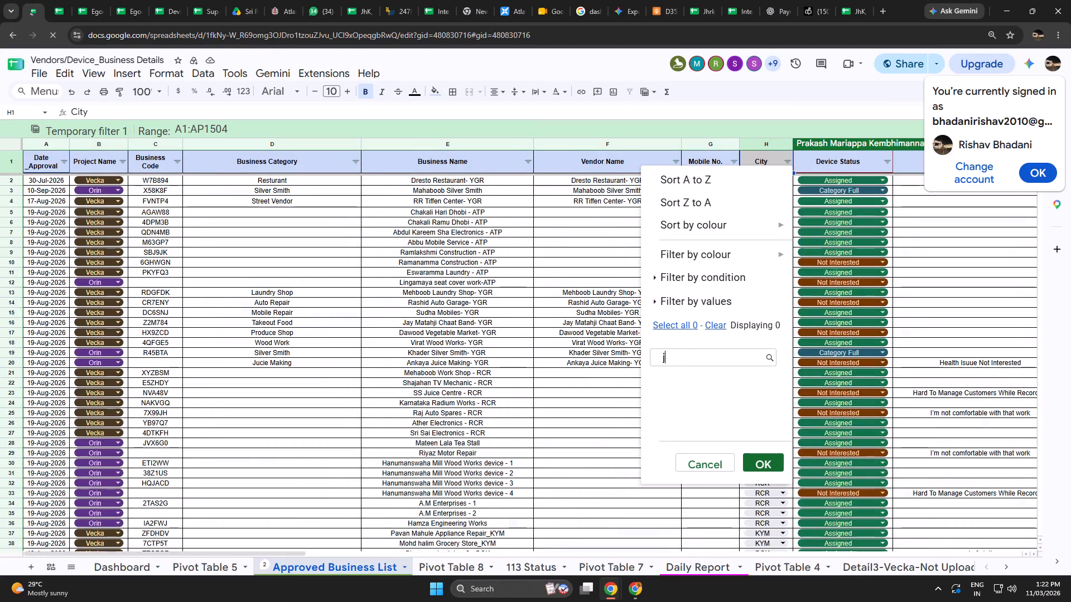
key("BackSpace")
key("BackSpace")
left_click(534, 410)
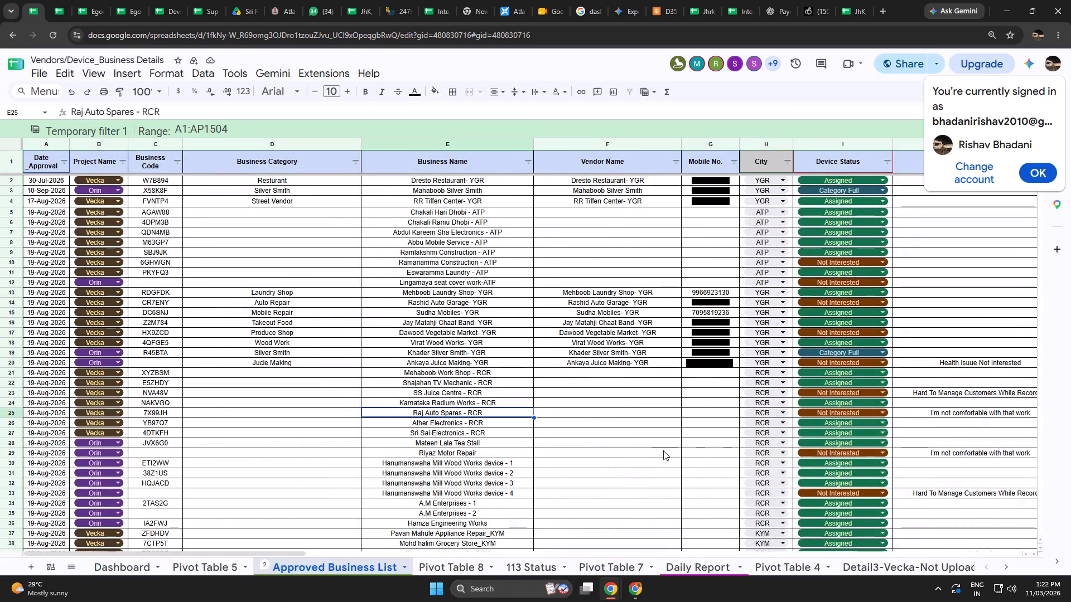
Look through the early rows of the Approved Business List in the temporary filter view, checking their City values.
scroll(484, 366, "down", 11)
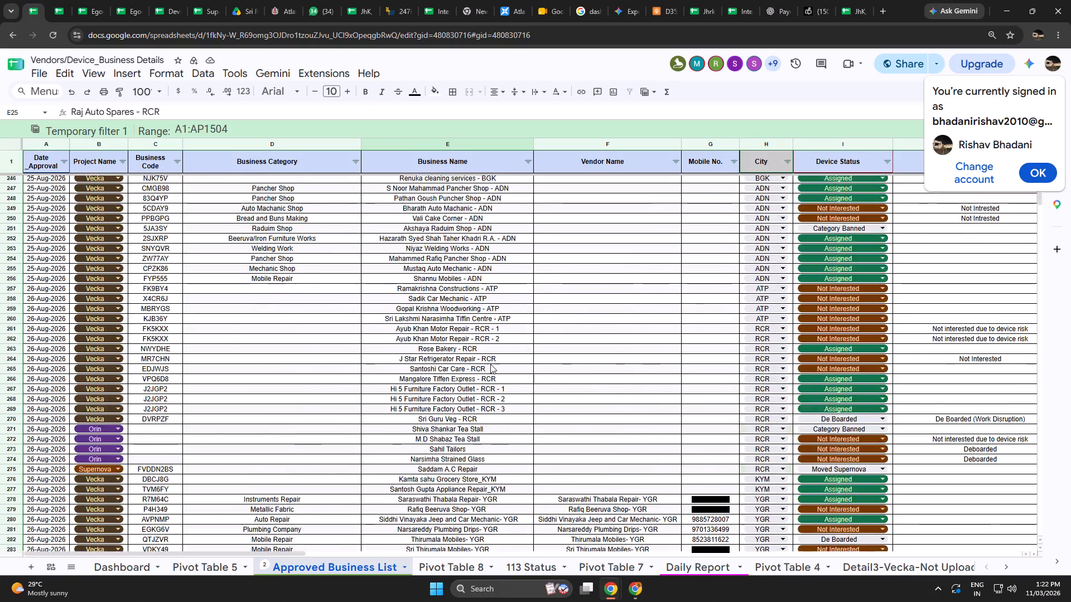
scroll(490, 364, "down", 4)
scroll(494, 363, "up", 1)
scroll(494, 363, "down", 1)
scroll(494, 363, "up", 13)
scroll(494, 363, "down", 1)
scroll(494, 363, "up", 6)
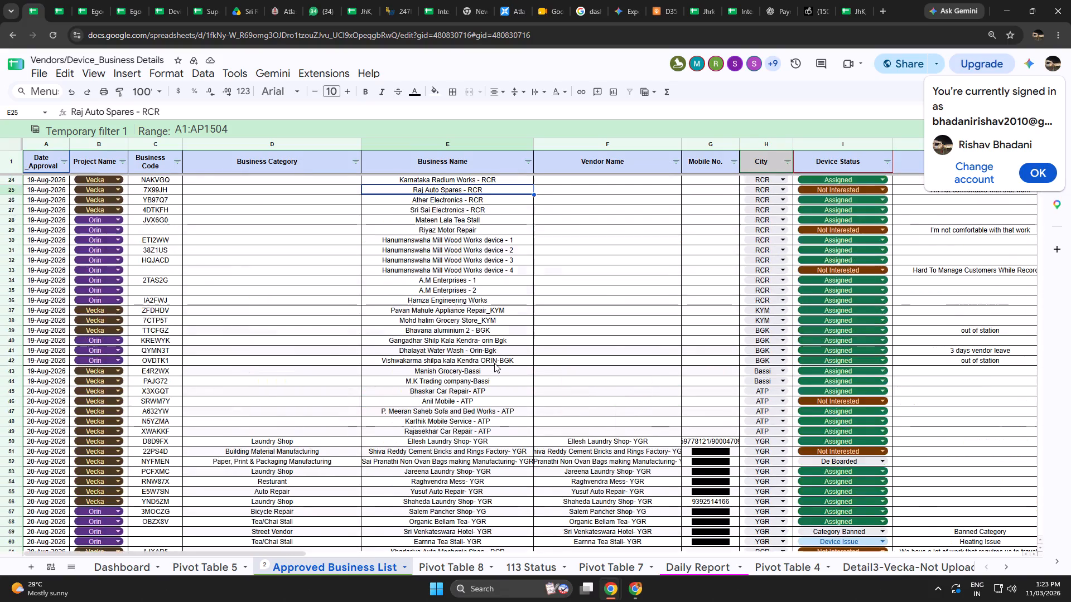
scroll(494, 363, "down", 1)
scroll(494, 363, "up", 1)
scroll(494, 363, "down", 1)
scroll(494, 363, "up", 7)
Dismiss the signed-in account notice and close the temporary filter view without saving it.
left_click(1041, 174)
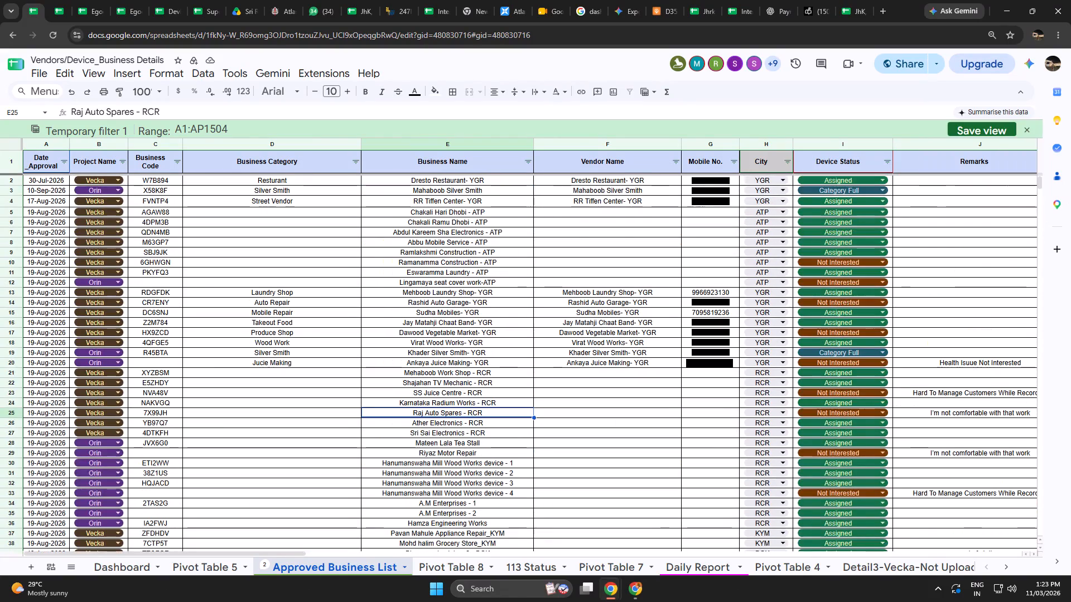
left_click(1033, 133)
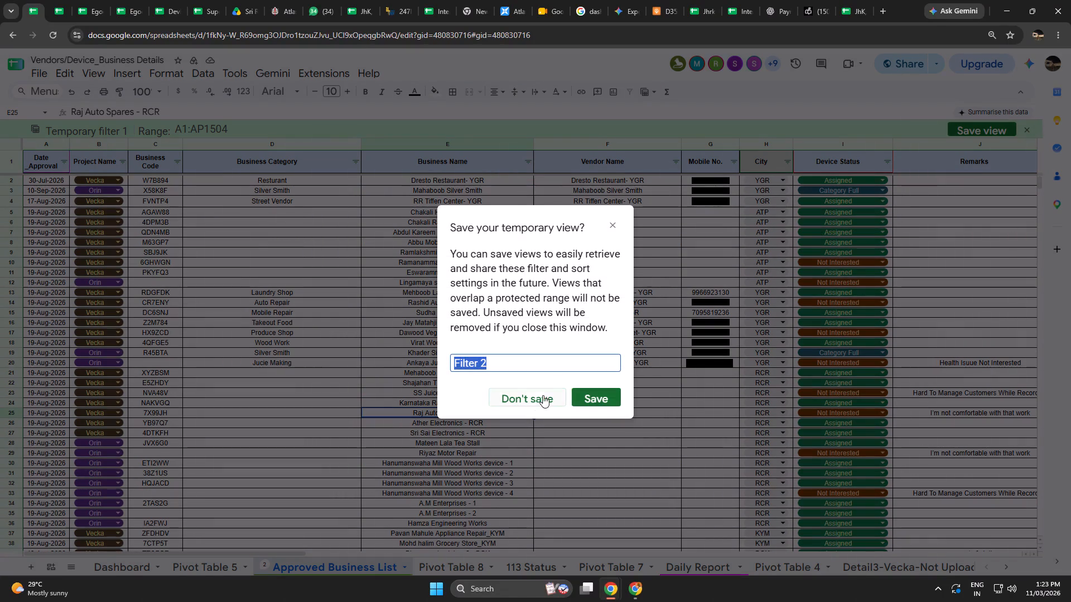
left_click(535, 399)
Scan down the unfiltered Approved Business List to locate the rows whose City is JHK.
scroll(628, 348, "up", 6)
scroll(628, 348, "down", 8)
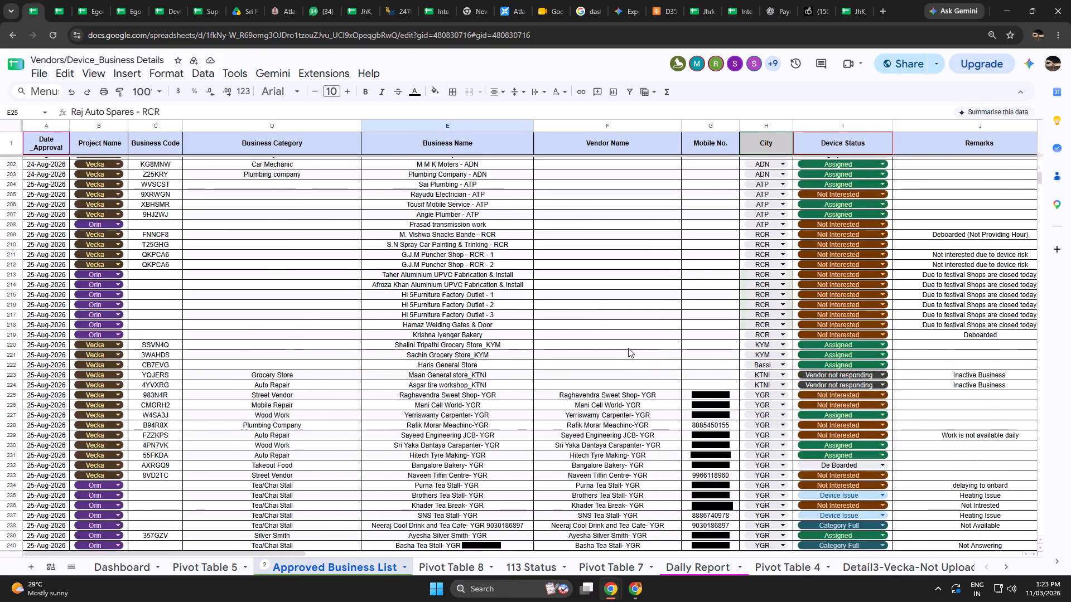
scroll(628, 348, "down", 13)
scroll(628, 348, "up", 1)
scroll(628, 348, "down", 8)
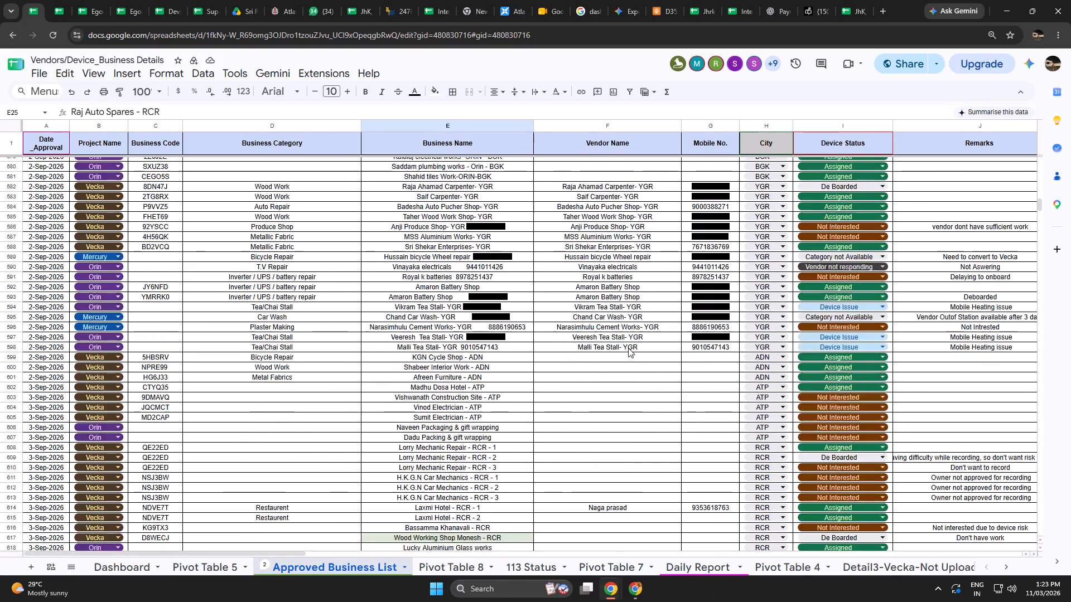
scroll(628, 348, "down", 18)
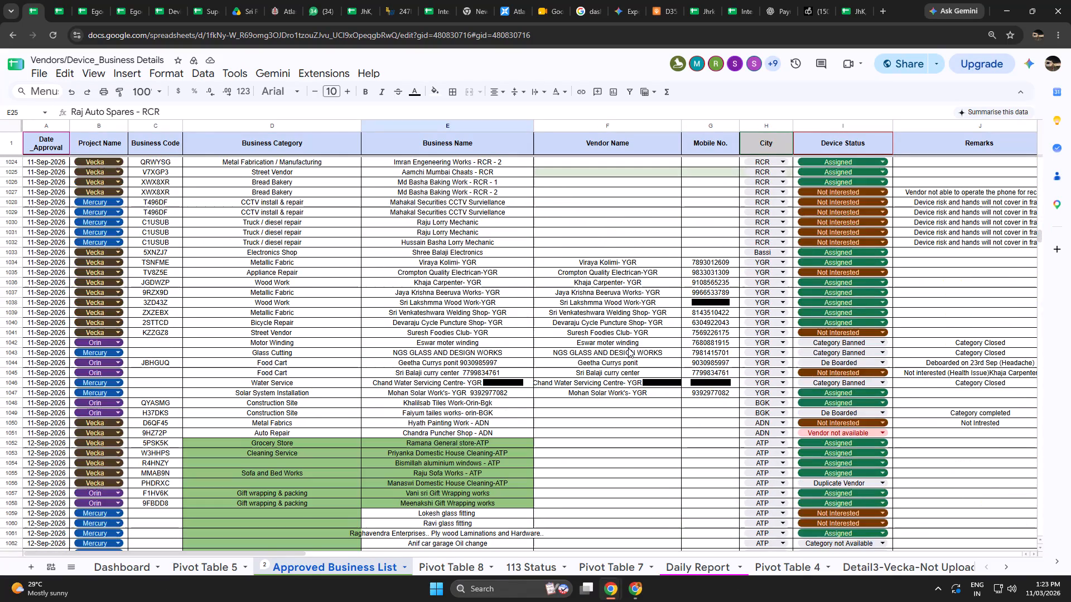
scroll(628, 348, "down", 18)
scroll(628, 348, "up", 1)
scroll(628, 348, "down", 2)
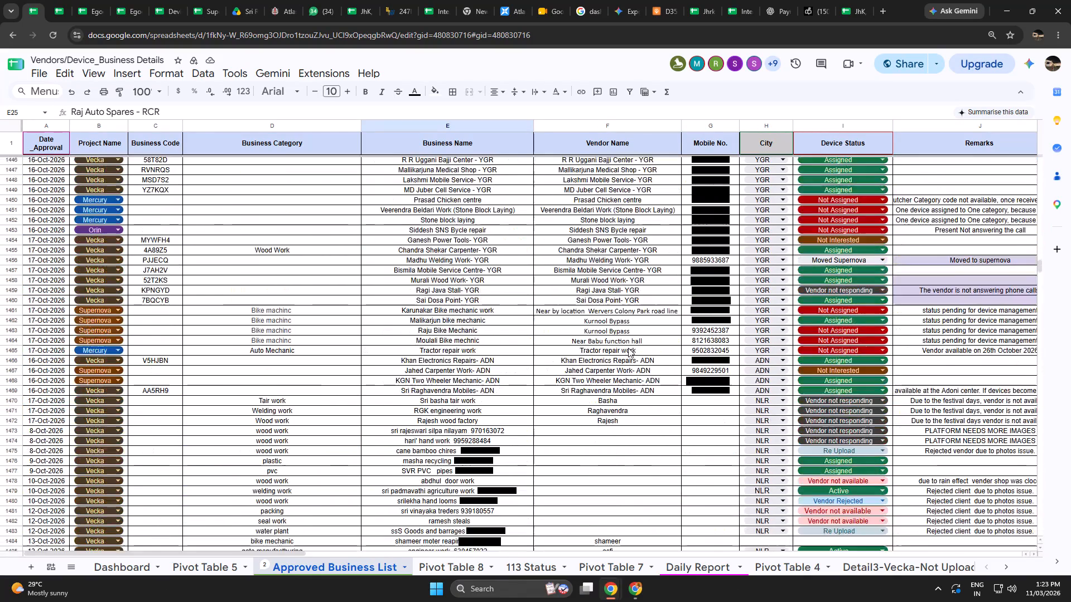
scroll(388, 333, "down", 3)
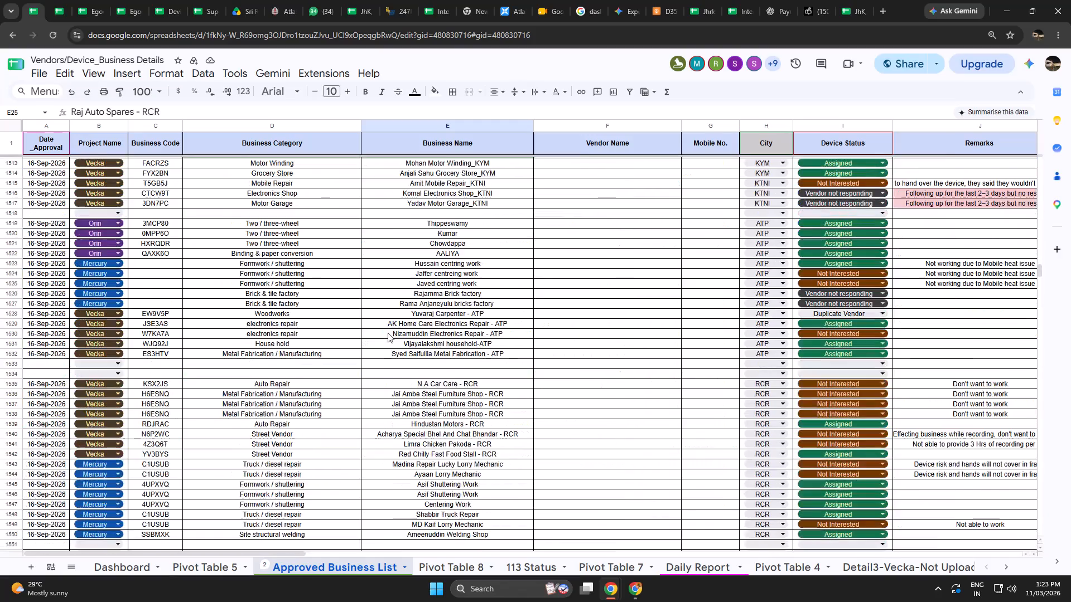
scroll(388, 333, "down", 8)
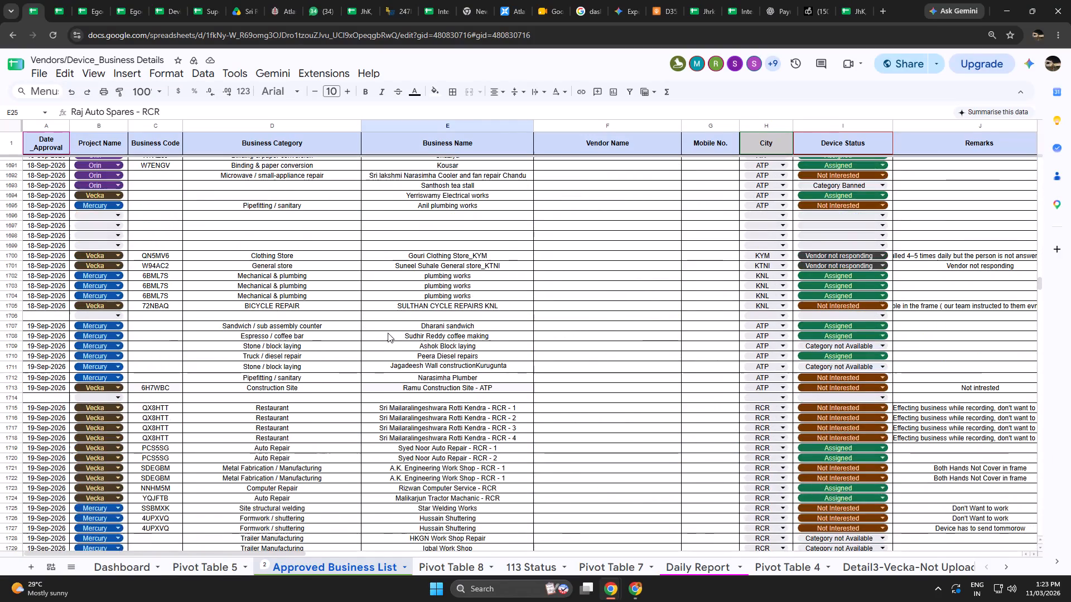
scroll(388, 333, "down", 17)
scroll(388, 333, "up", 1)
scroll(388, 333, "down", 6)
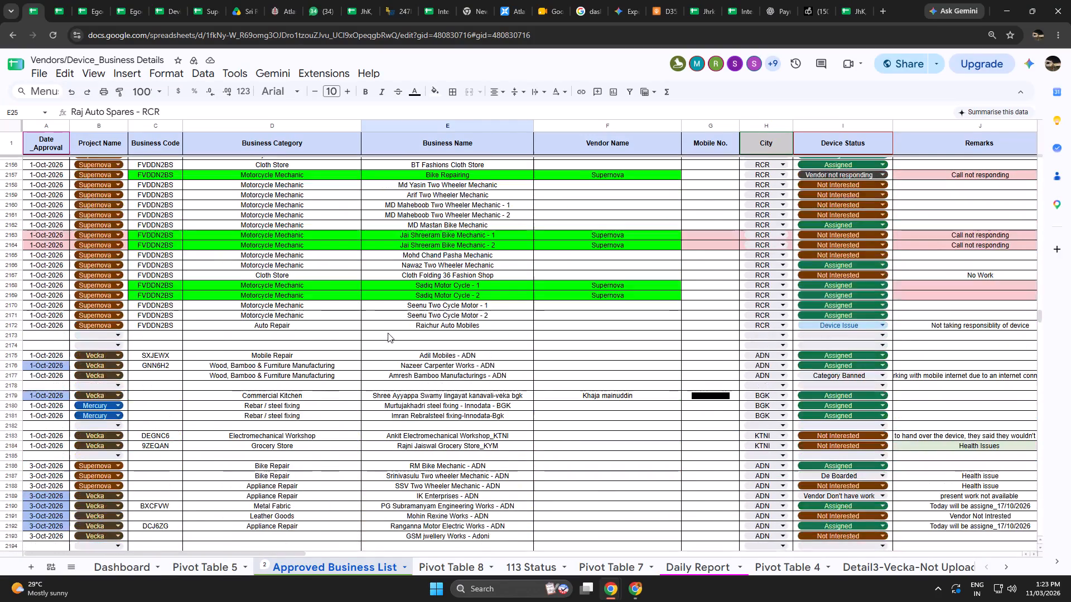
scroll(388, 333, "down", 16)
scroll(388, 333, "up", 1)
scroll(388, 333, "down", 4)
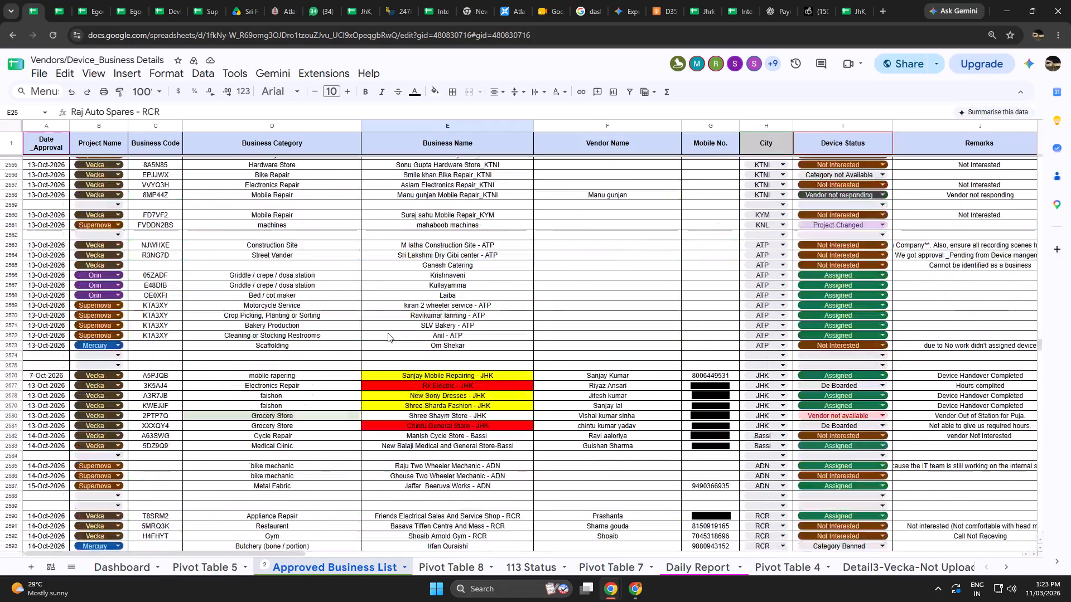
scroll(388, 333, "down", 4)
scroll(388, 333, "up", 3)
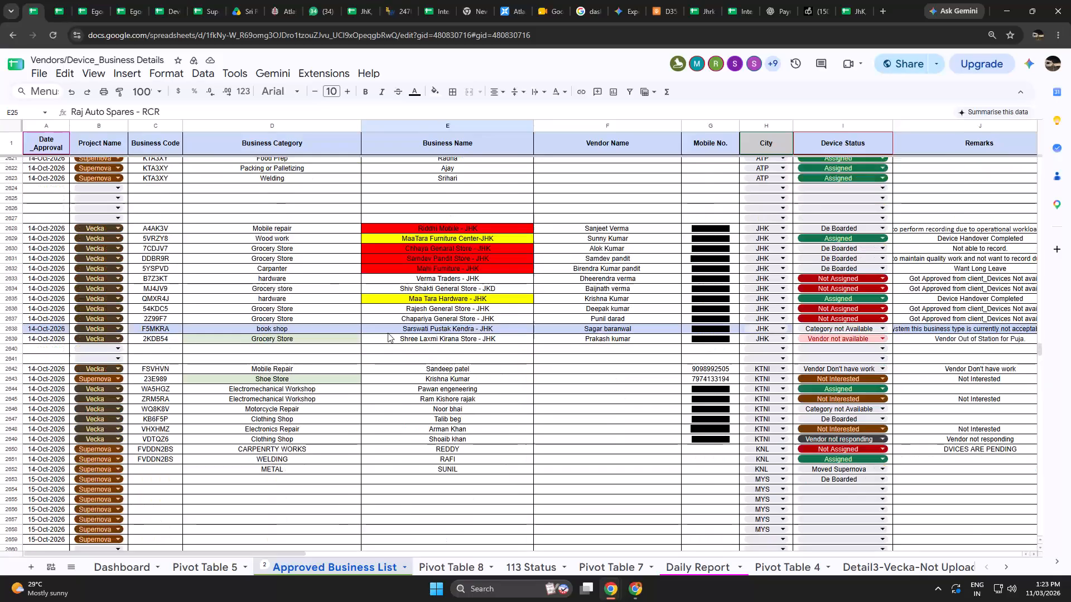
Create a temporary filter view over the whole Approved Business List and filter the City column to JHK only.
left_click(11, 125)
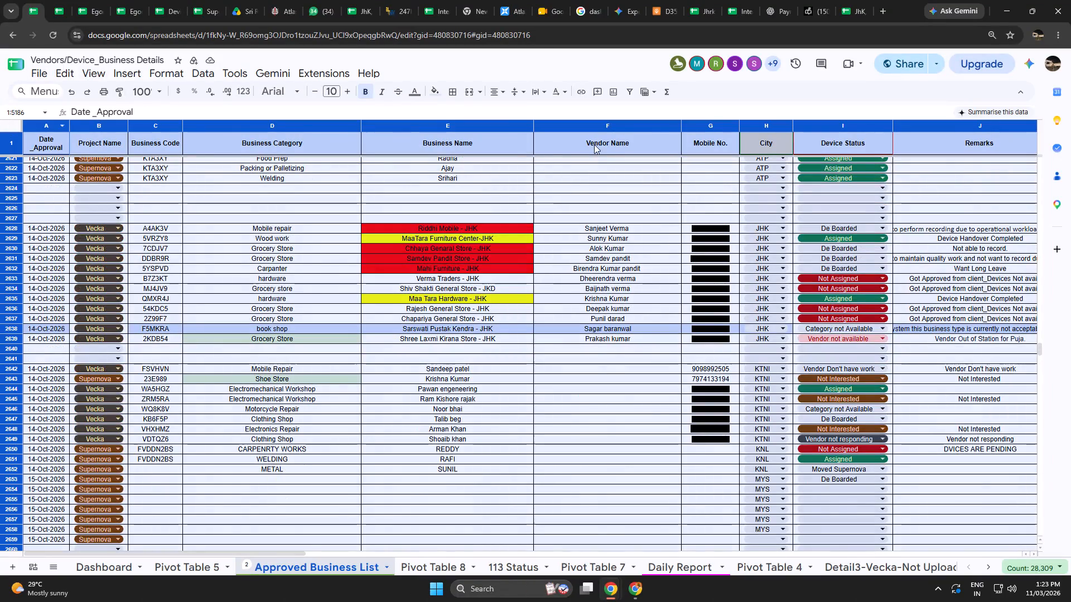
left_click(647, 90)
left_click(671, 143)
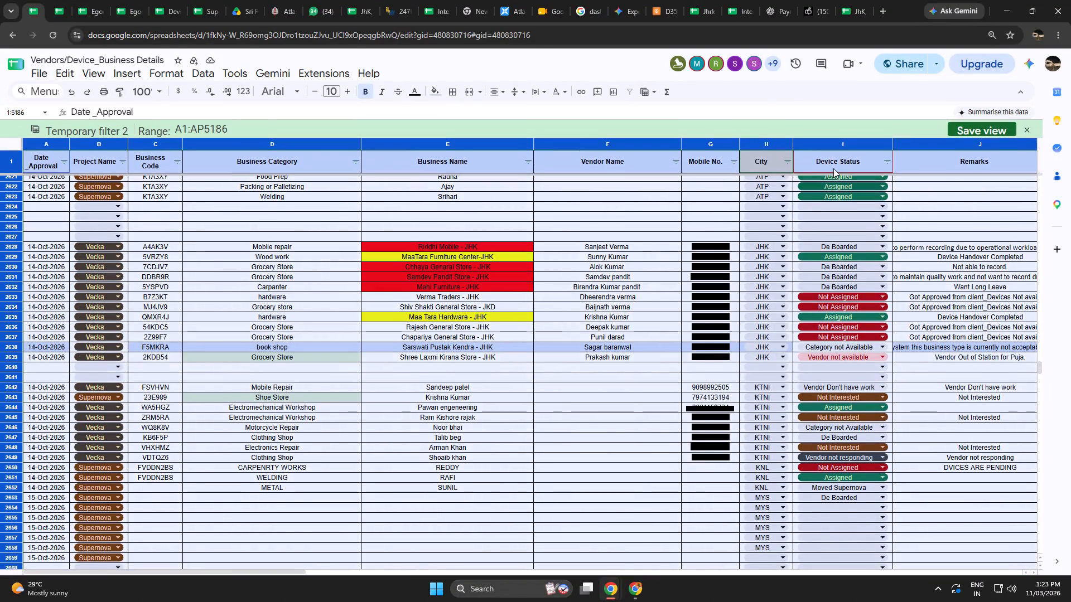
left_click(789, 160)
left_click(664, 345)
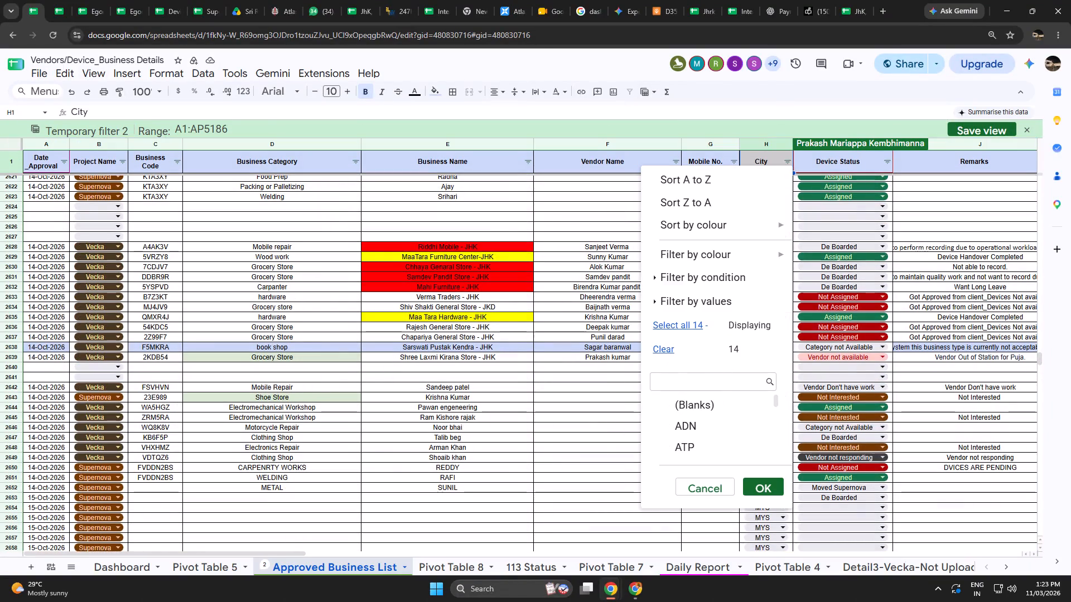
left_click(668, 390)
type("jh")
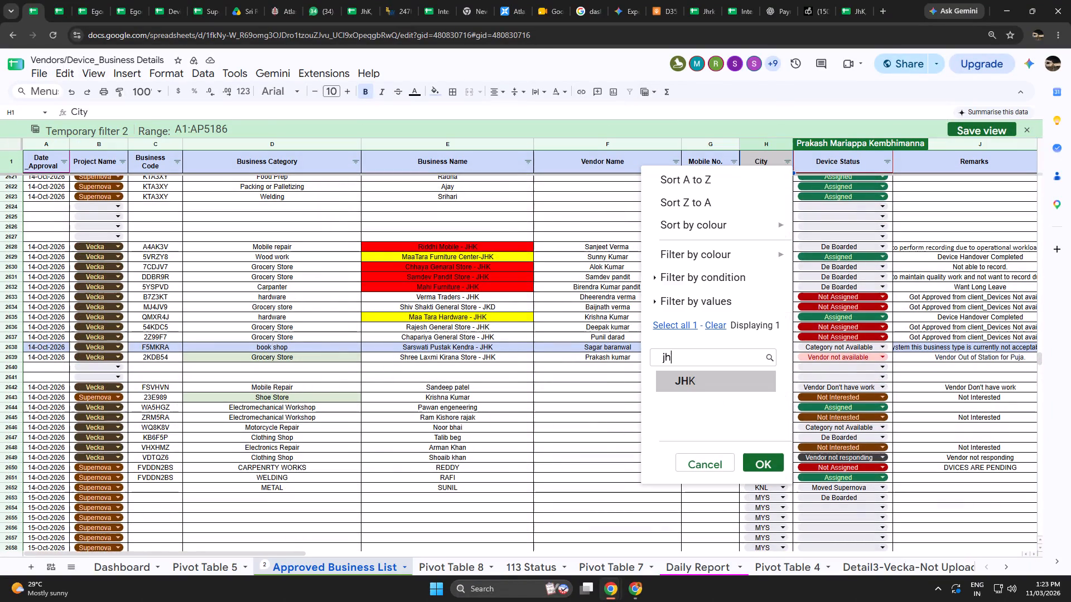
left_click(716, 381)
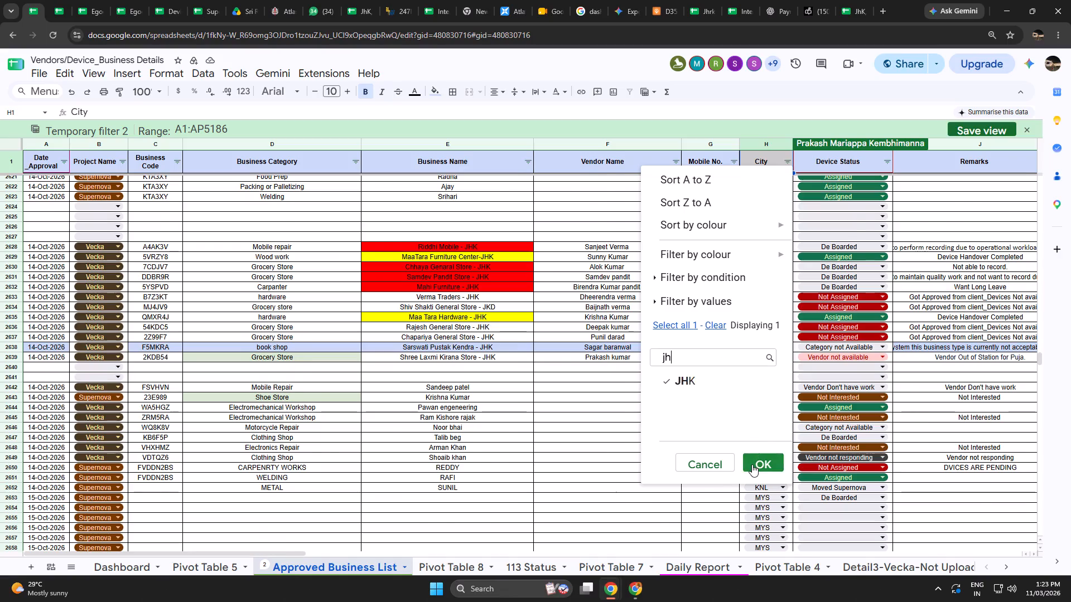
left_click(752, 464)
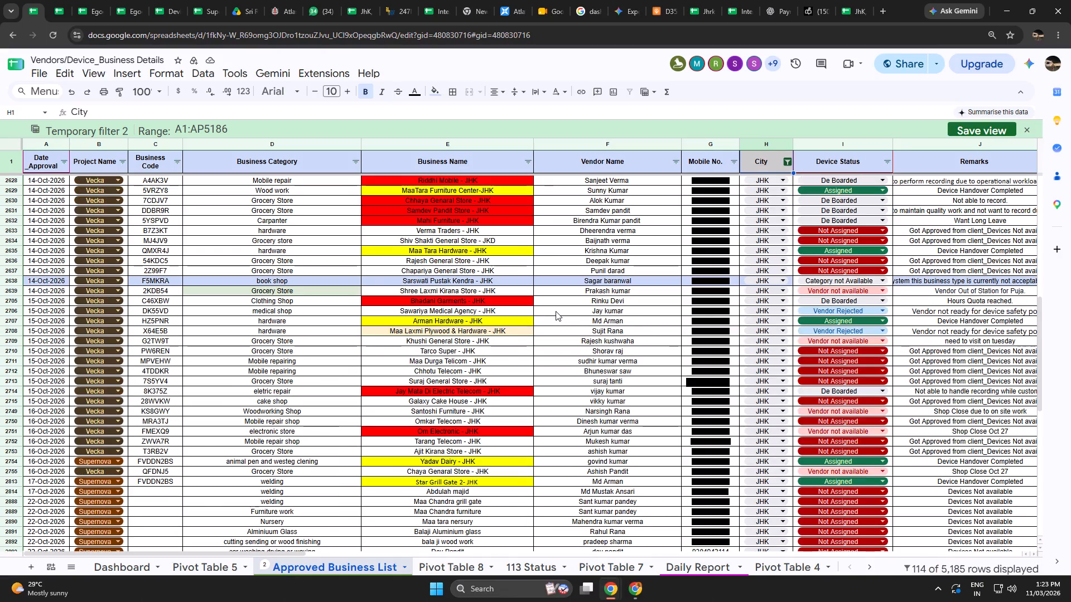
Look through the JHK rows of the filtered Approved Business List, from the October entries down and back to the first row.
scroll(601, 311, "down", 2)
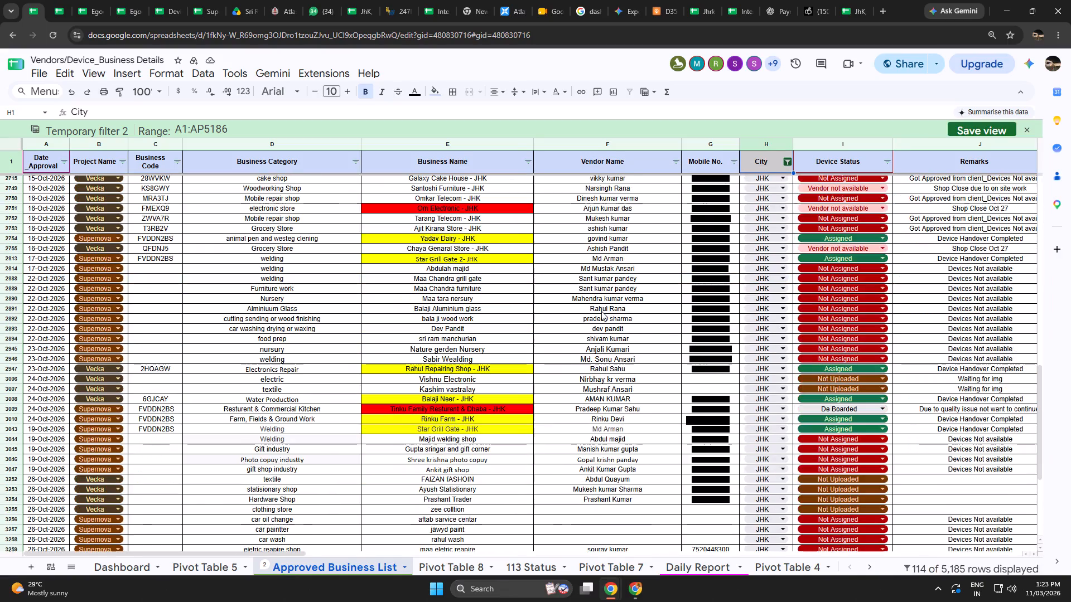
scroll(601, 311, "down", 7)
scroll(629, 264, "up", 5)
scroll(630, 264, "down", 1)
scroll(630, 264, "up", 1)
scroll(630, 264, "down", 4)
scroll(630, 264, "up", 4)
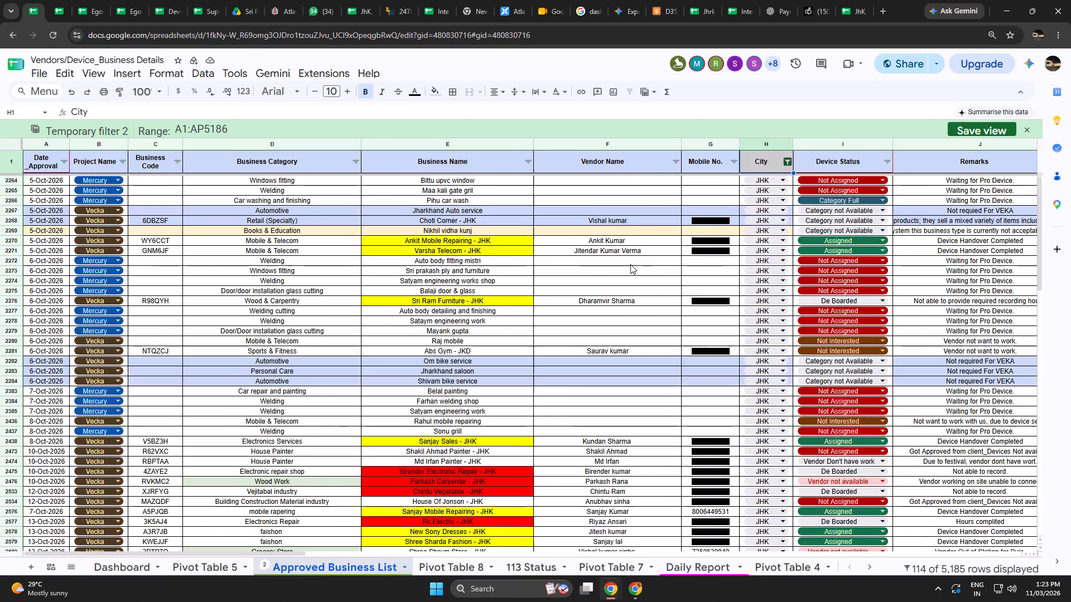
scroll(630, 264, "up", 1)
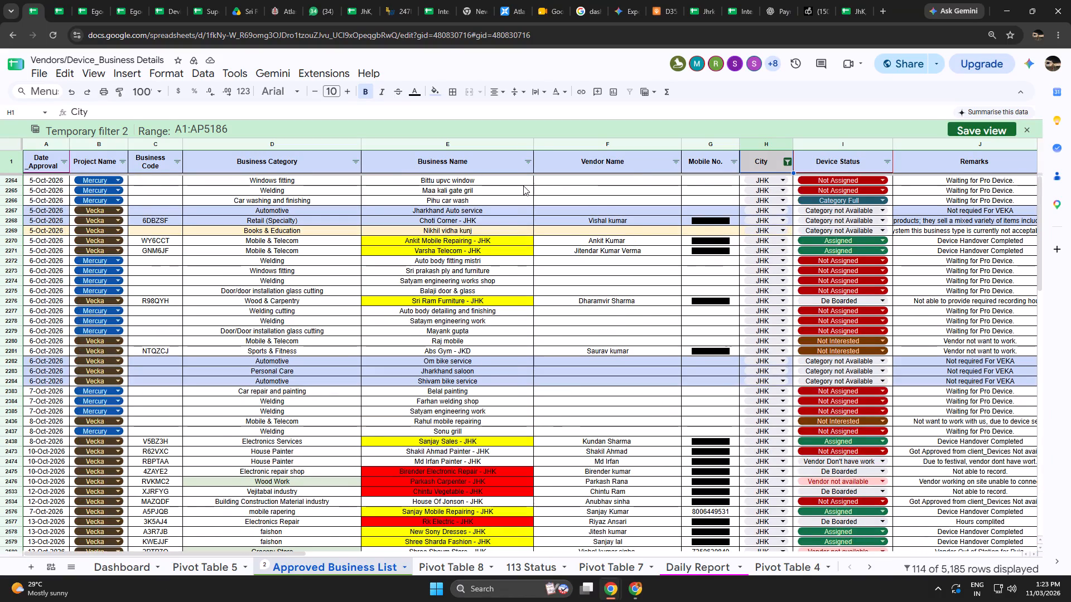
Count the JHK businesses by selecting the Business Name cells from the first filtered row to the last, repeating the selection as a check.
left_click_drag(505, 181, 499, 482)
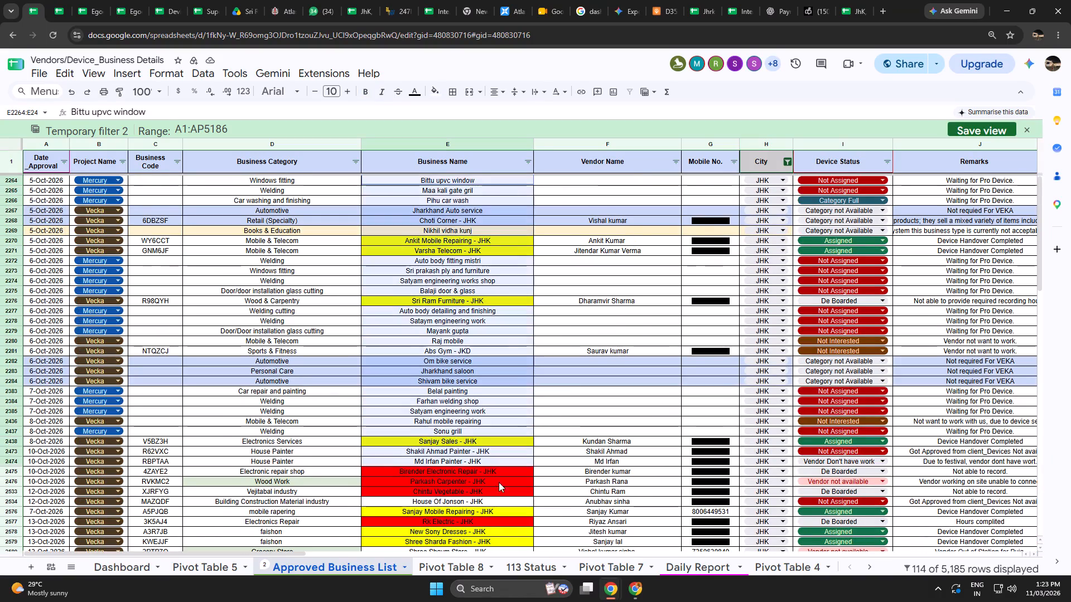
left_click_drag(499, 482, 470, 601)
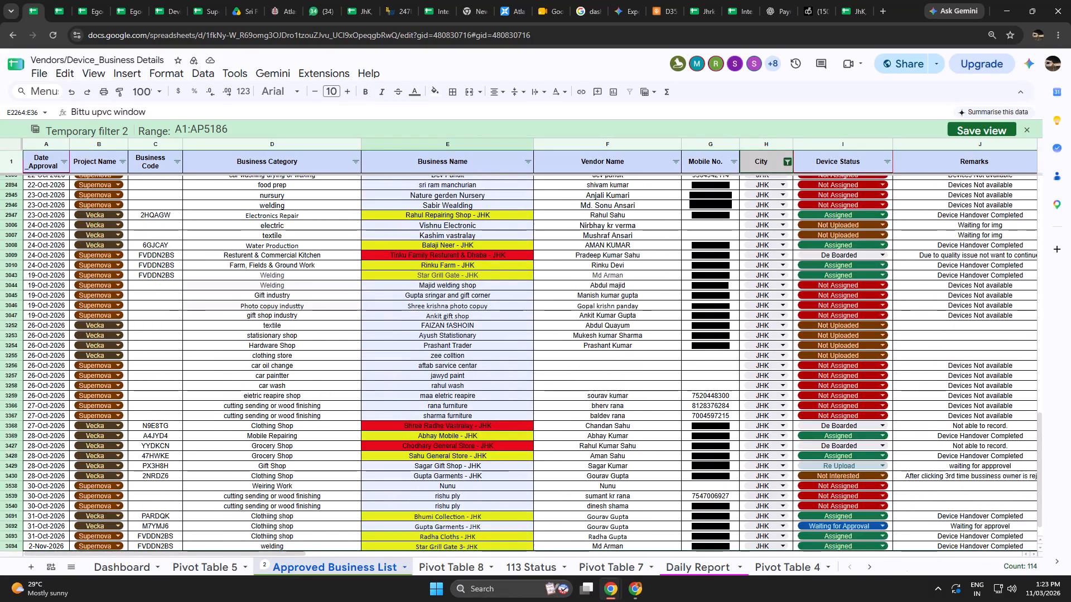
left_click_drag(470, 601, 471, 591)
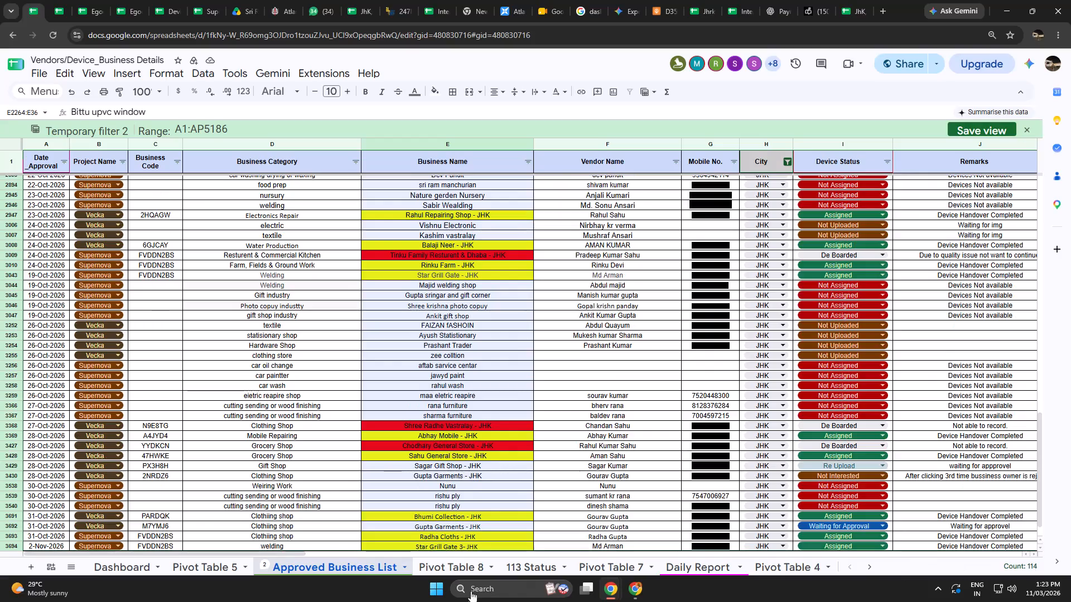
left_click_drag(471, 591, 480, 591)
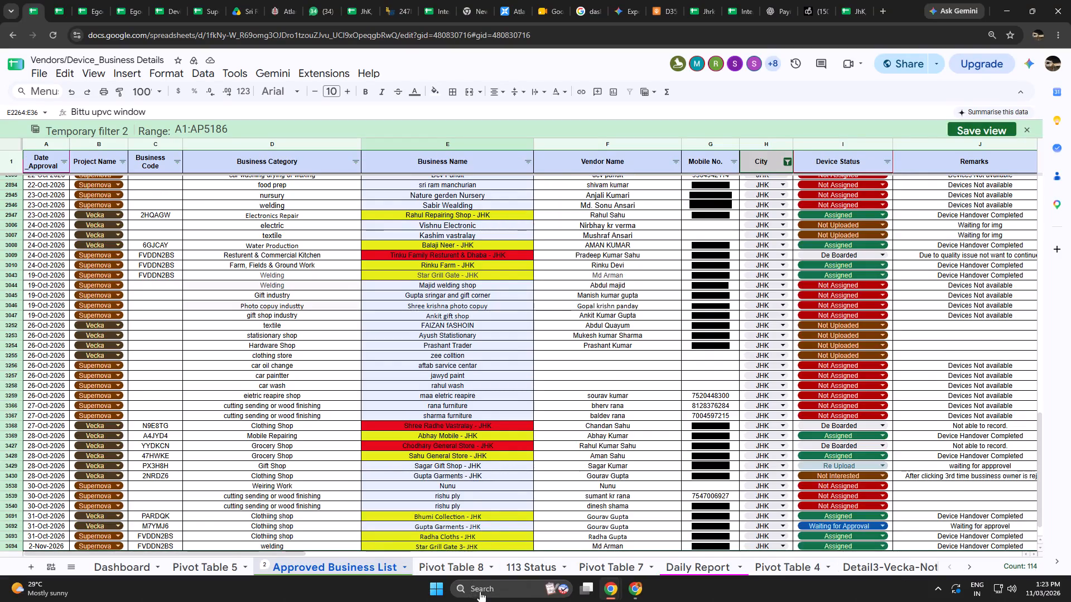
left_click_drag(480, 591, 487, 553)
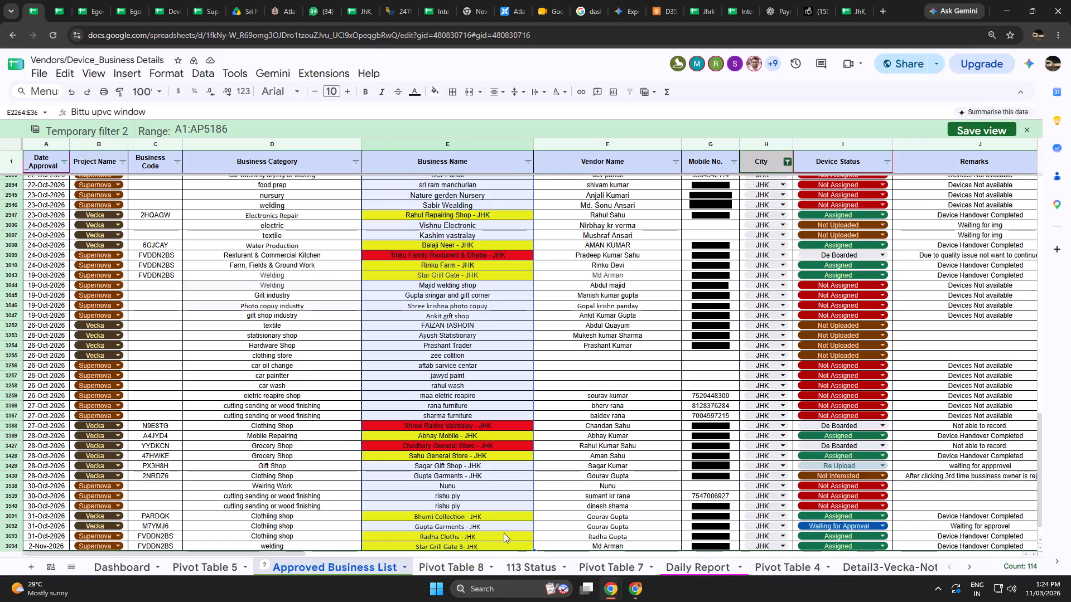
left_click(504, 533)
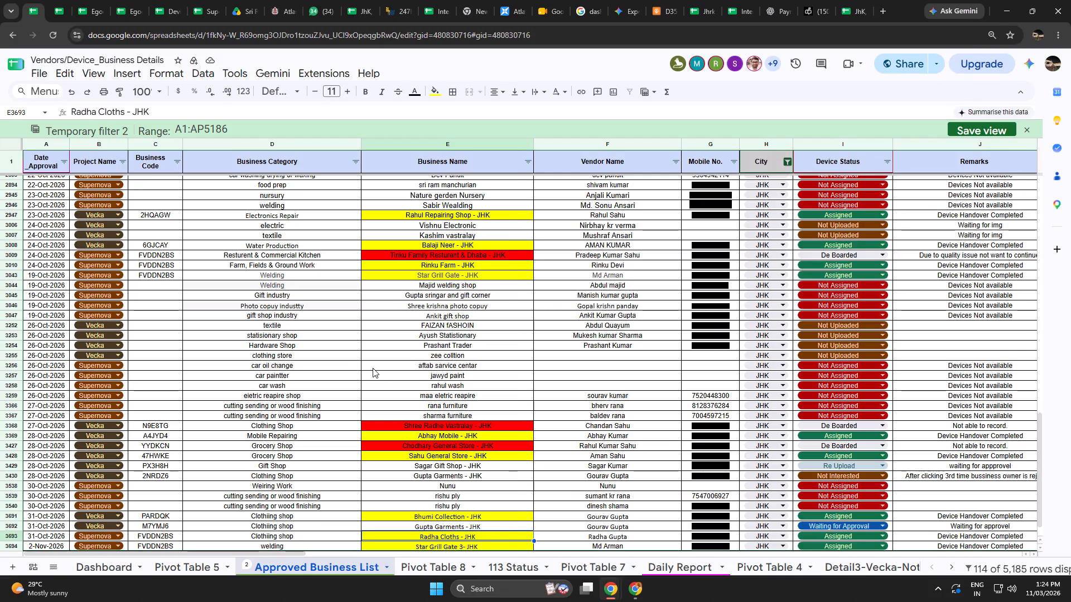
scroll(428, 387, "up", 9)
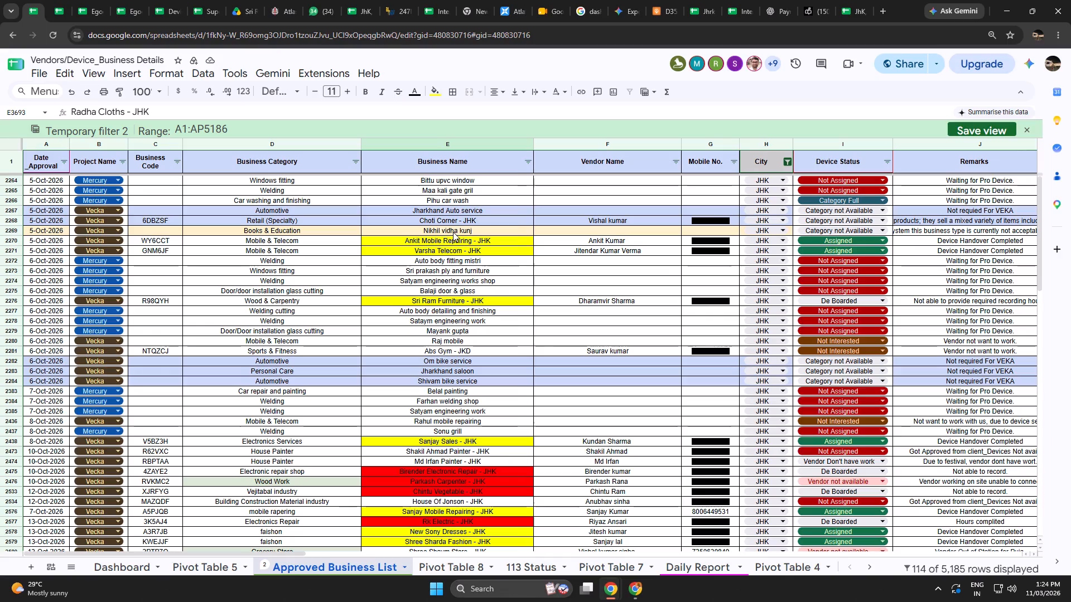
left_click_drag(476, 180, 488, 601)
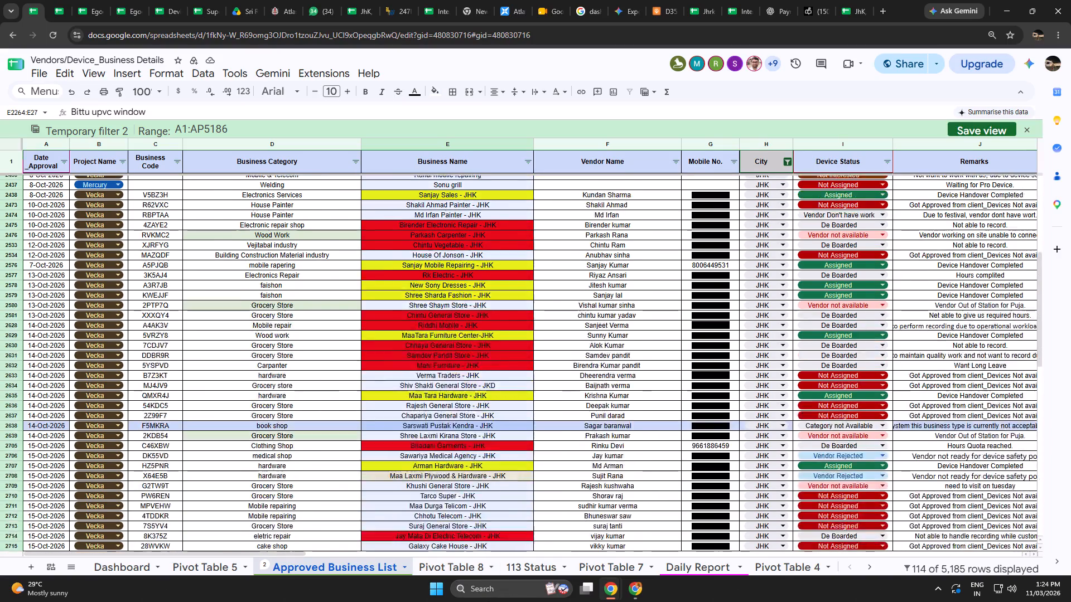
left_click_drag(488, 601, 478, 599)
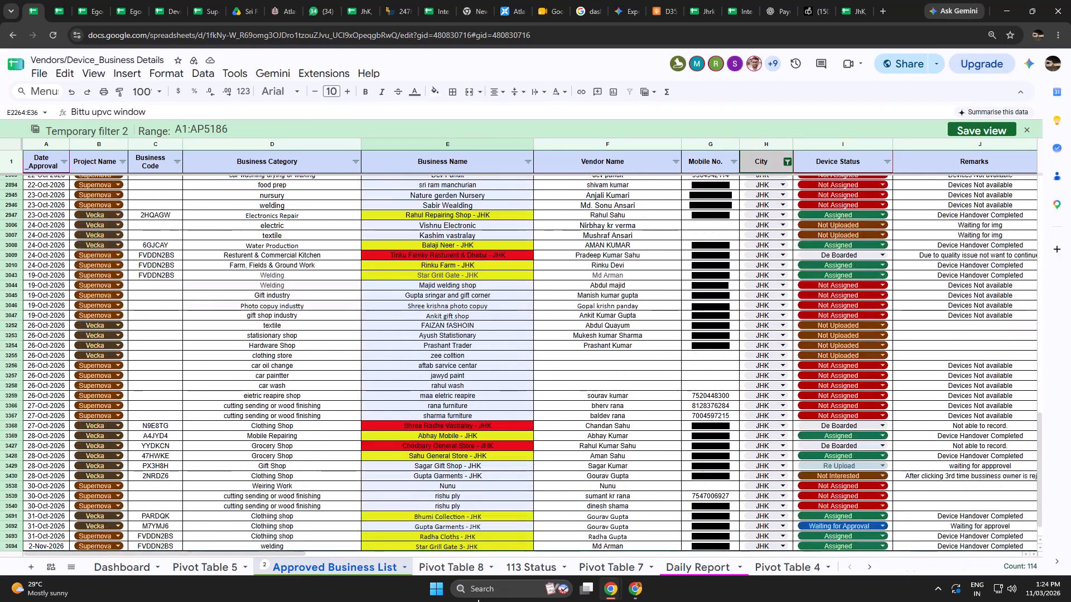
left_click_drag(478, 599, 490, 547)
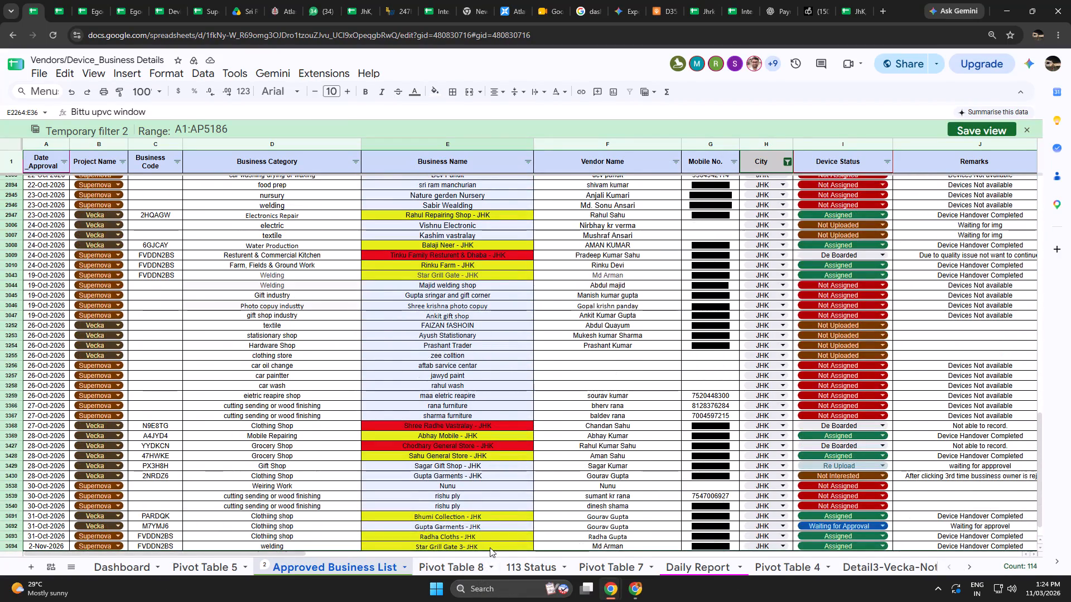
left_click_drag(490, 547, 498, 463)
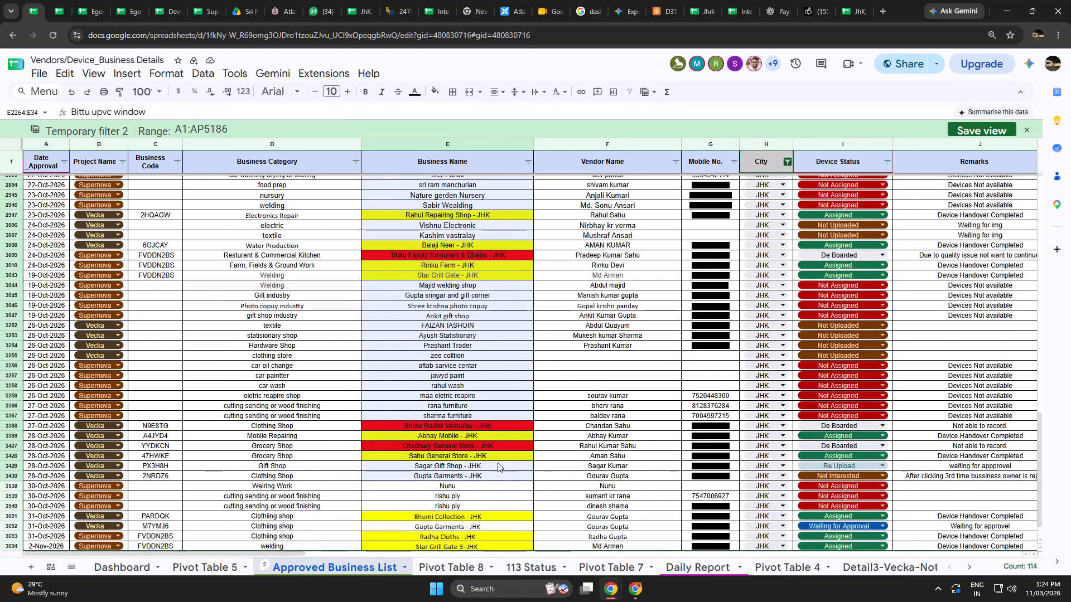
left_click_drag(498, 463, 489, 561)
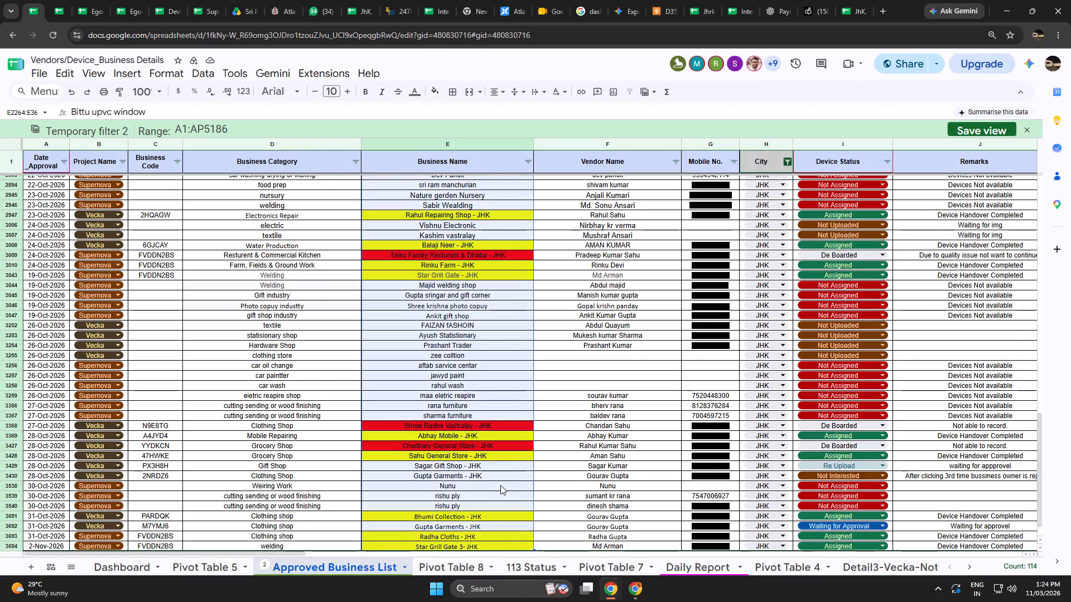
Examine the approval dates of the JHK rows from the first entry to the last.
scroll(500, 485, "up", 14)
scroll(500, 485, "down", 6)
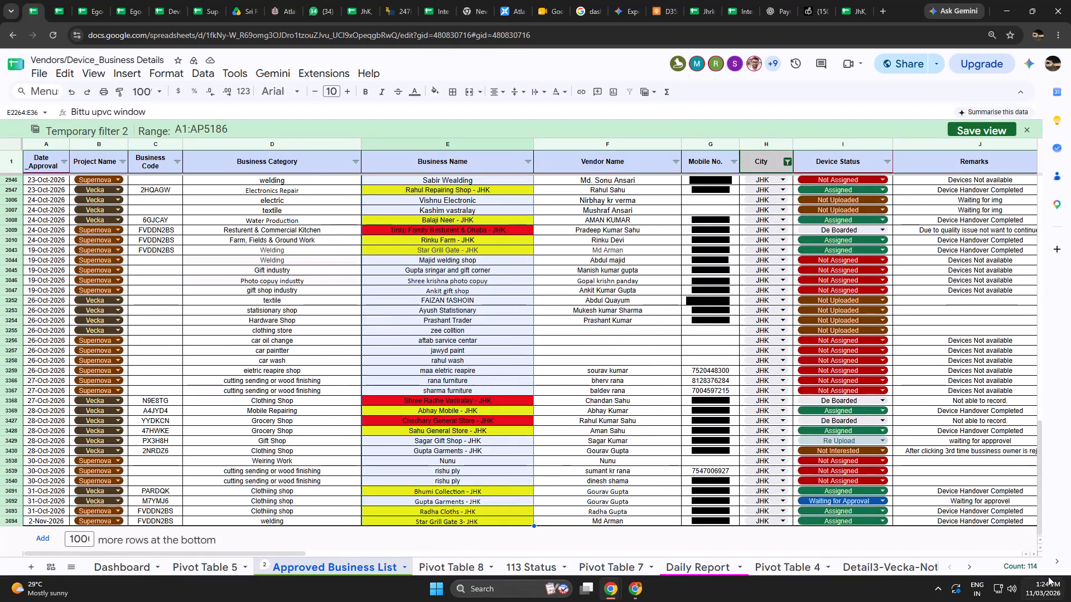
scroll(527, 387, "up", 5)
scroll(520, 381, "down", 1)
scroll(520, 381, "up", 2)
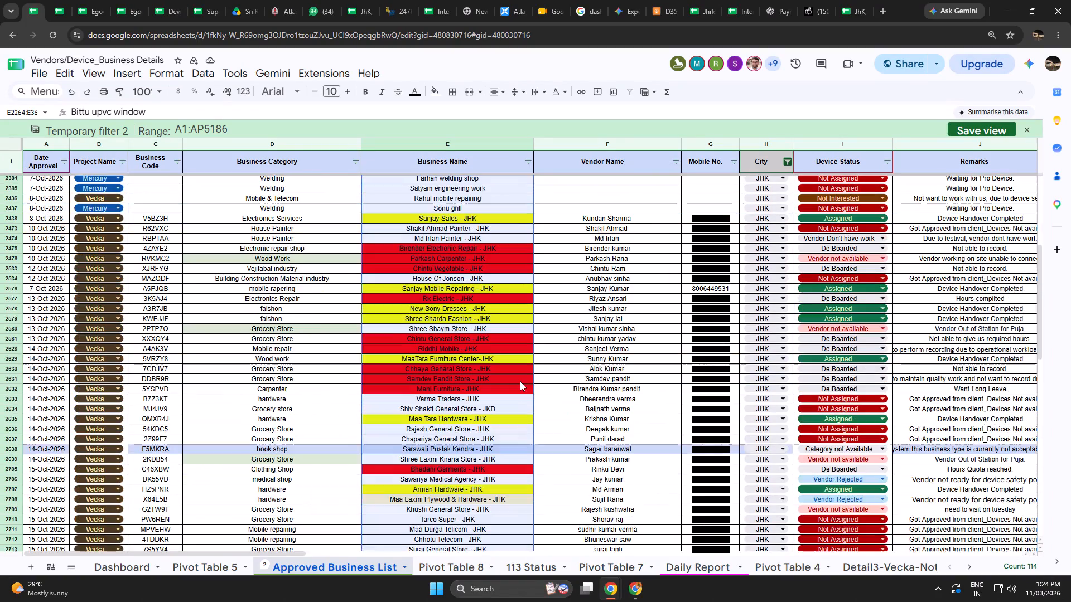
scroll(520, 381, "up", 1)
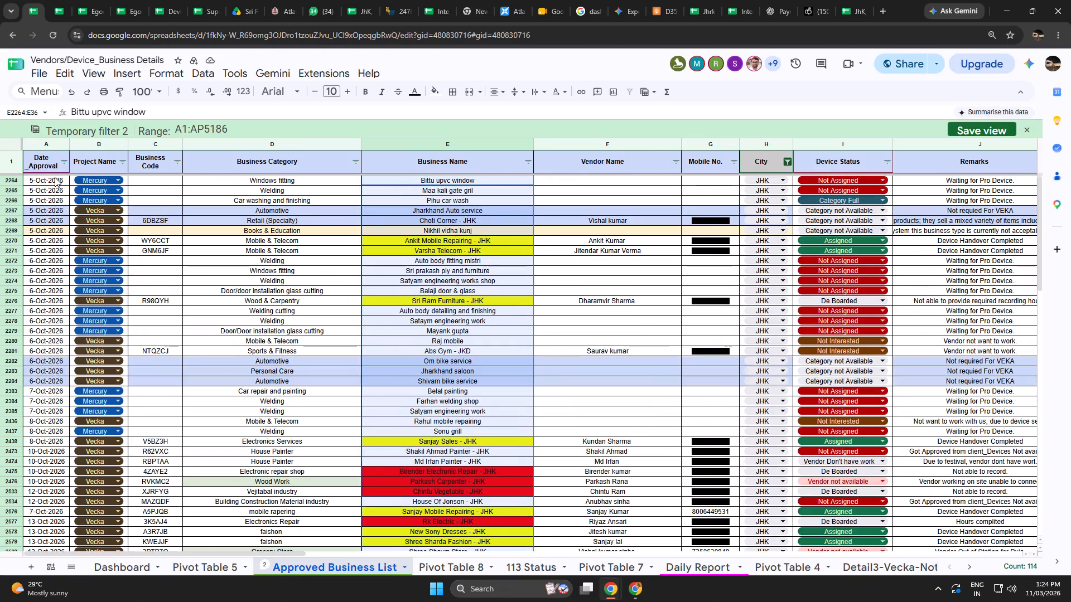
left_click(55, 177)
scroll(167, 353, "down", 7)
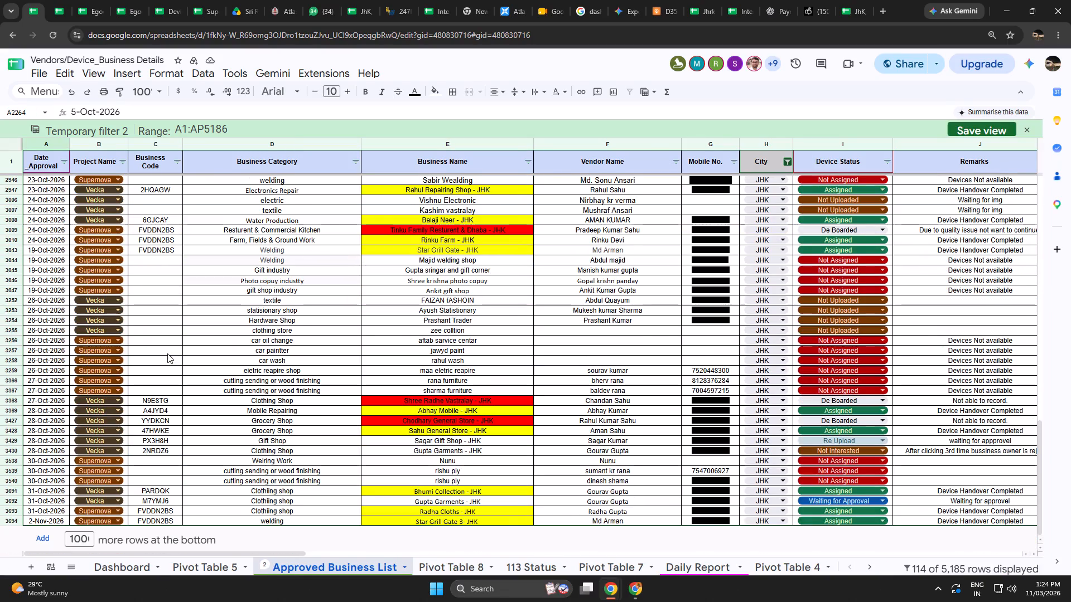
scroll(167, 353, "down", 1)
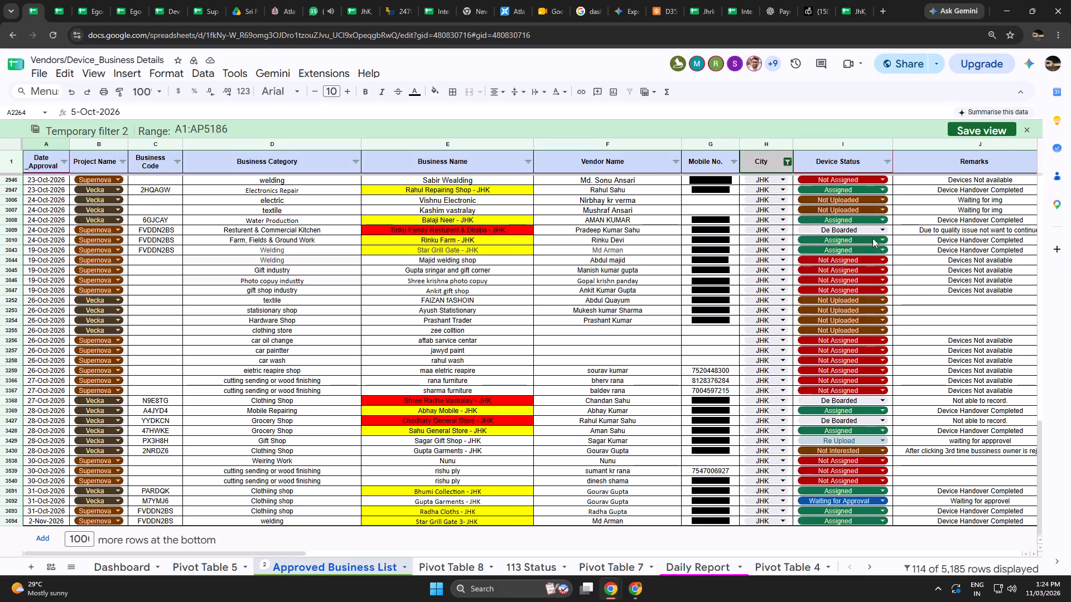
Filter the Device Status column of the JHK rows to Assigned only.
left_click(886, 160)
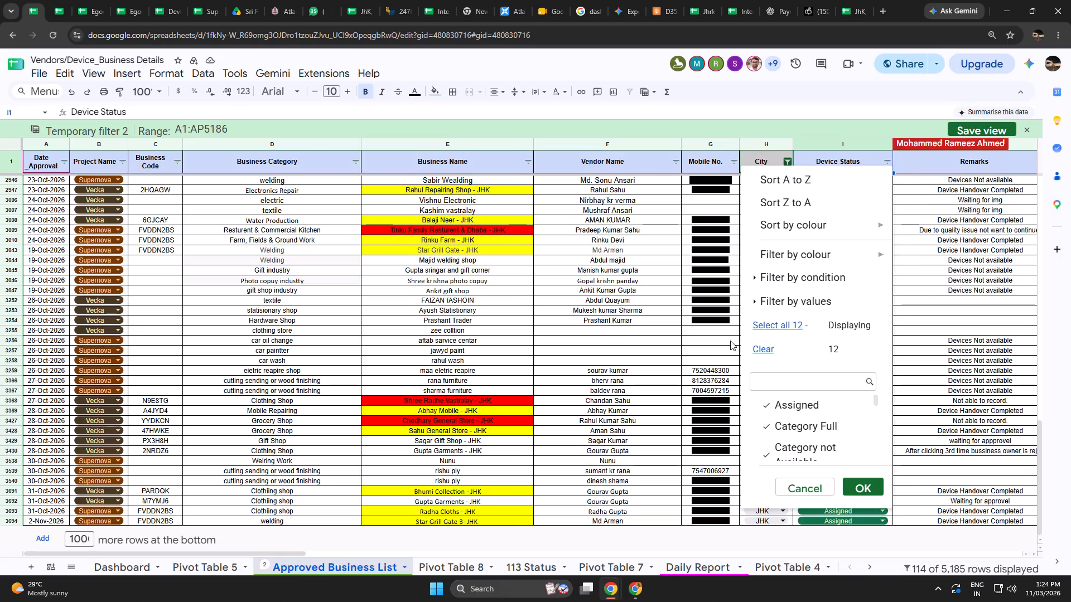
left_click(635, 336)
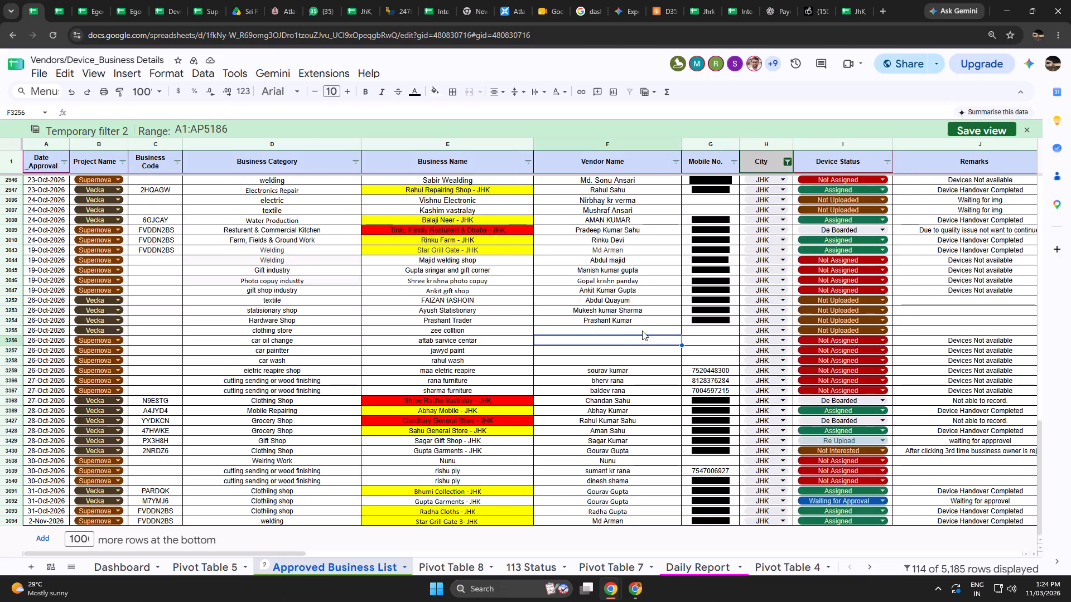
left_click(885, 159)
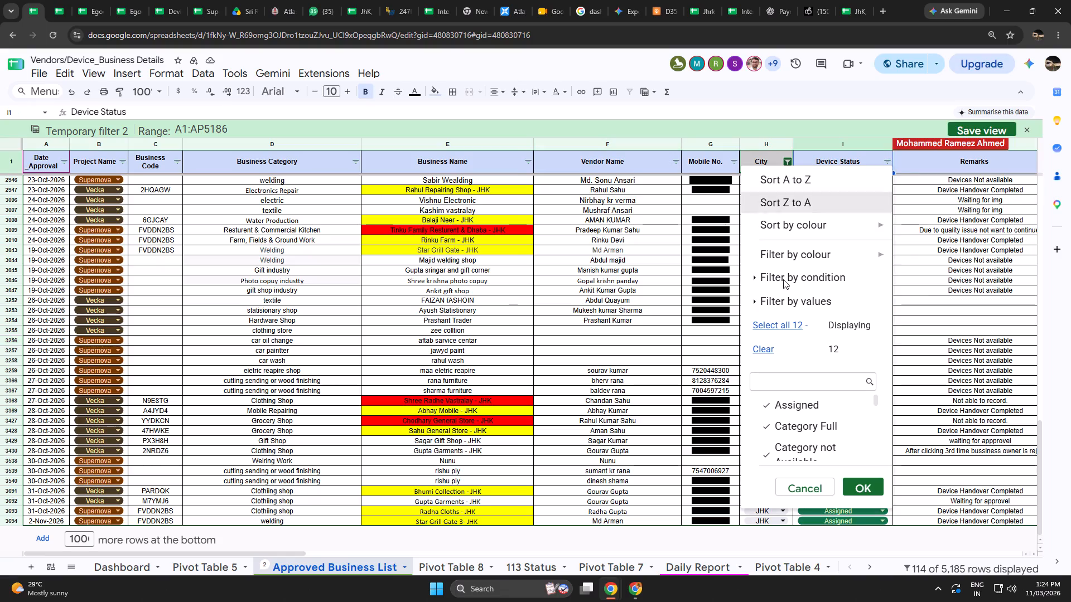
left_click(774, 353)
left_click(799, 396)
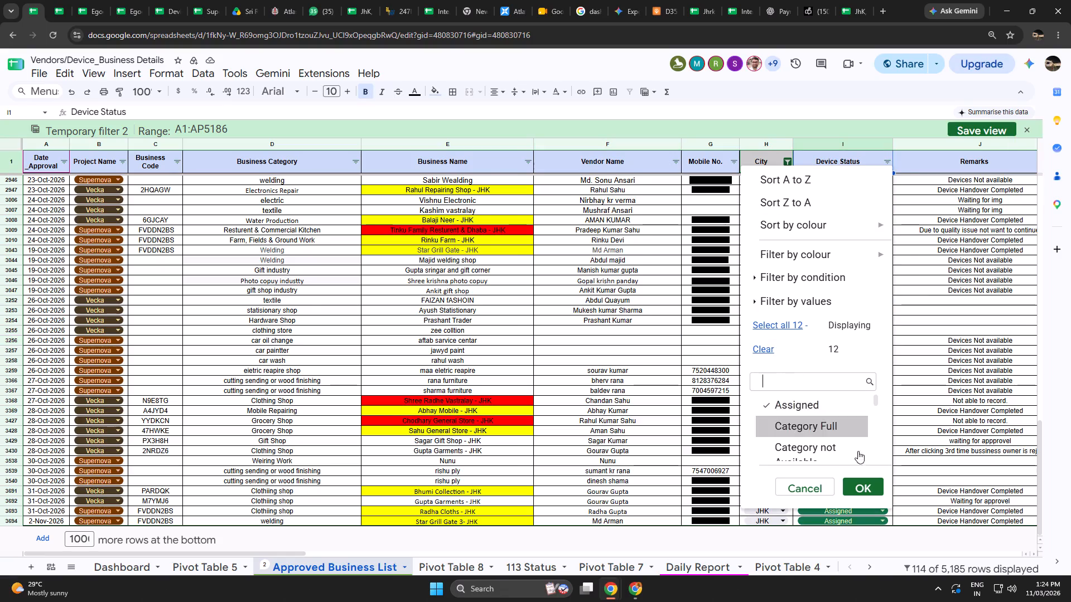
left_click(862, 482)
Count the assigned JHK vendors by selecting all their Vendor Name cells.
left_click_drag(638, 182, 602, 369)
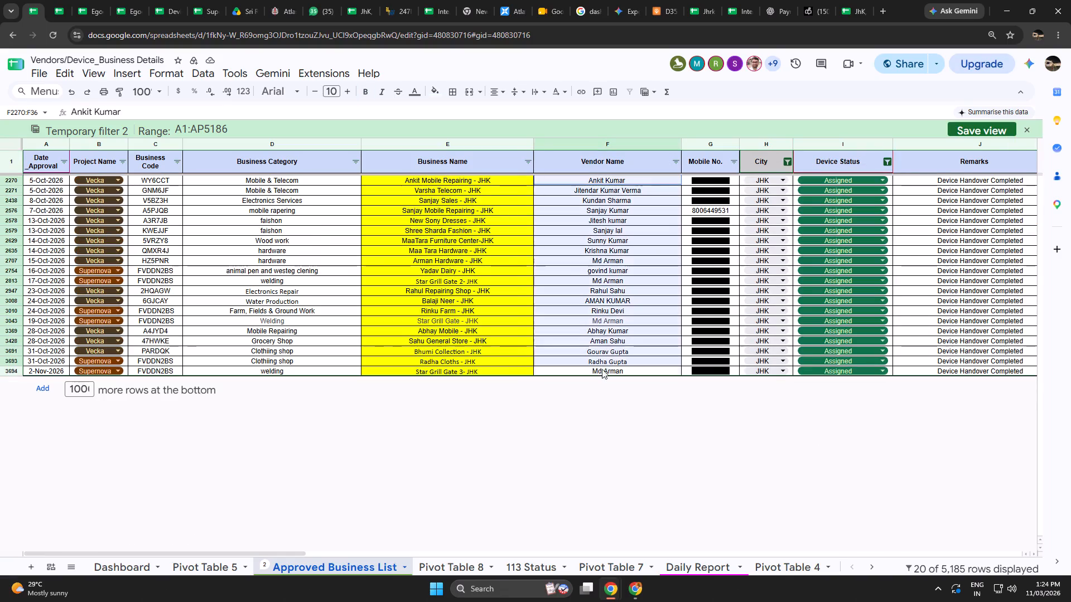
left_click_drag(602, 369, 597, 386)
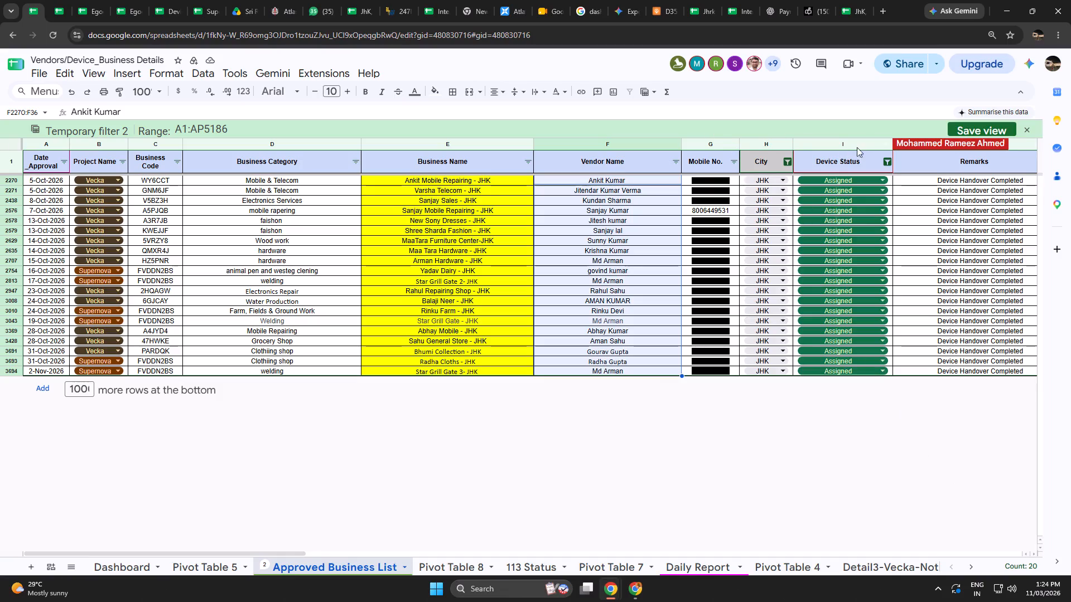
Switch the Device Status filter to Not Assigned only, searching its values for "no".
left_click(886, 159)
left_click(805, 410)
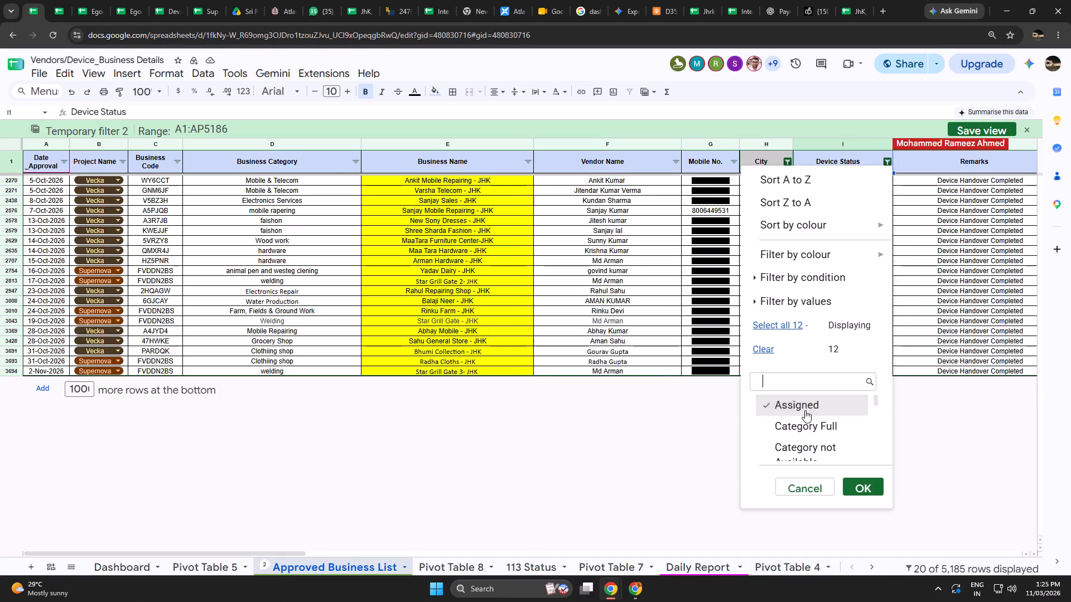
left_click(803, 382)
key("n")
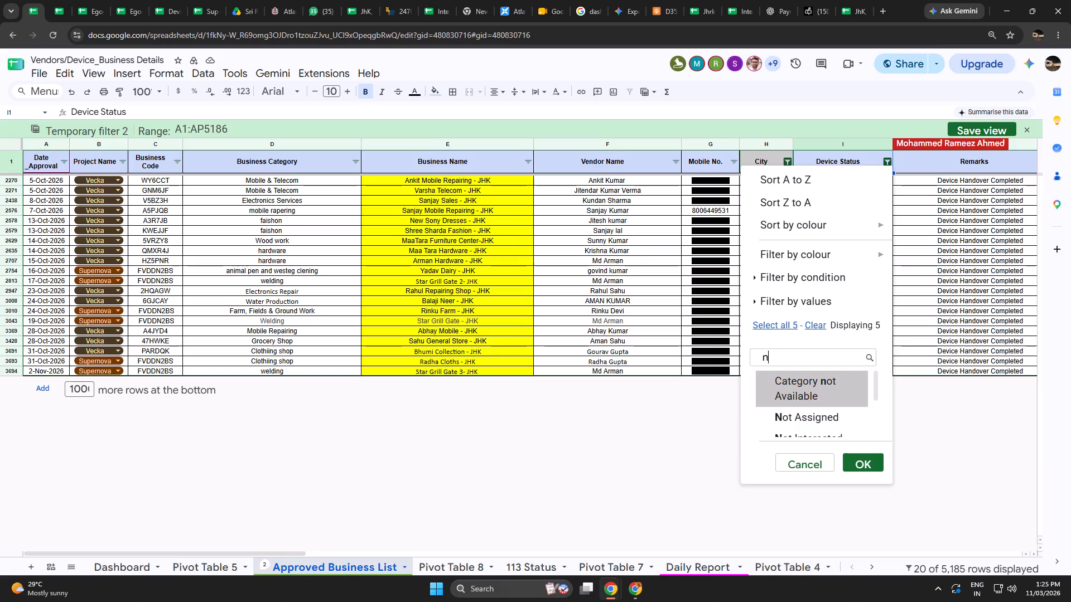
key("o")
left_click(806, 411)
left_click(856, 463)
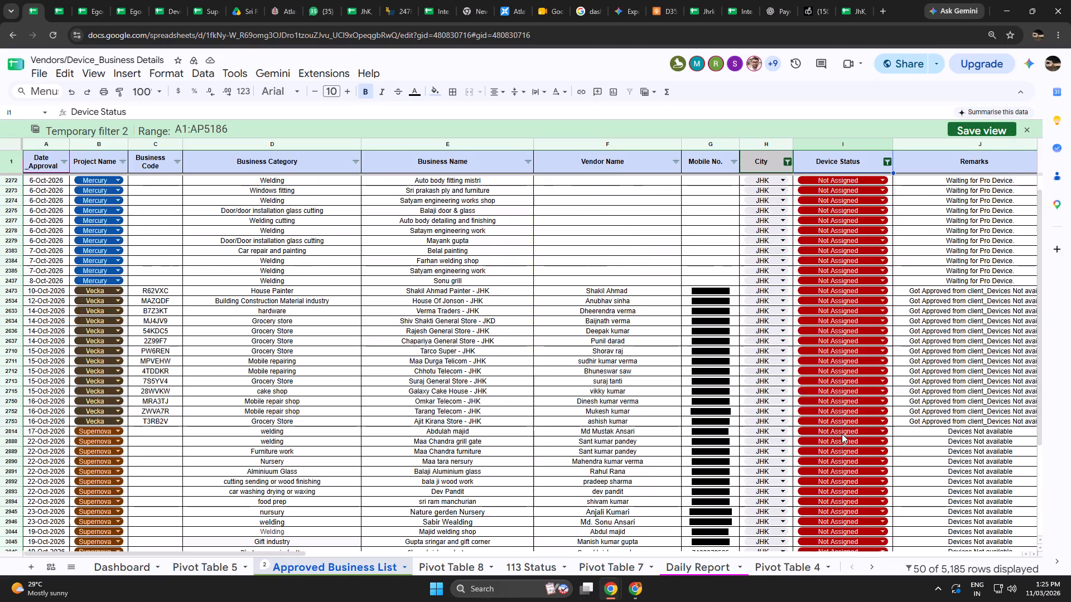
Exclude Mercury from the Project Name filter, keeping Supernova and Vecka.
left_click(125, 165)
left_click(194, 378)
left_click(237, 463)
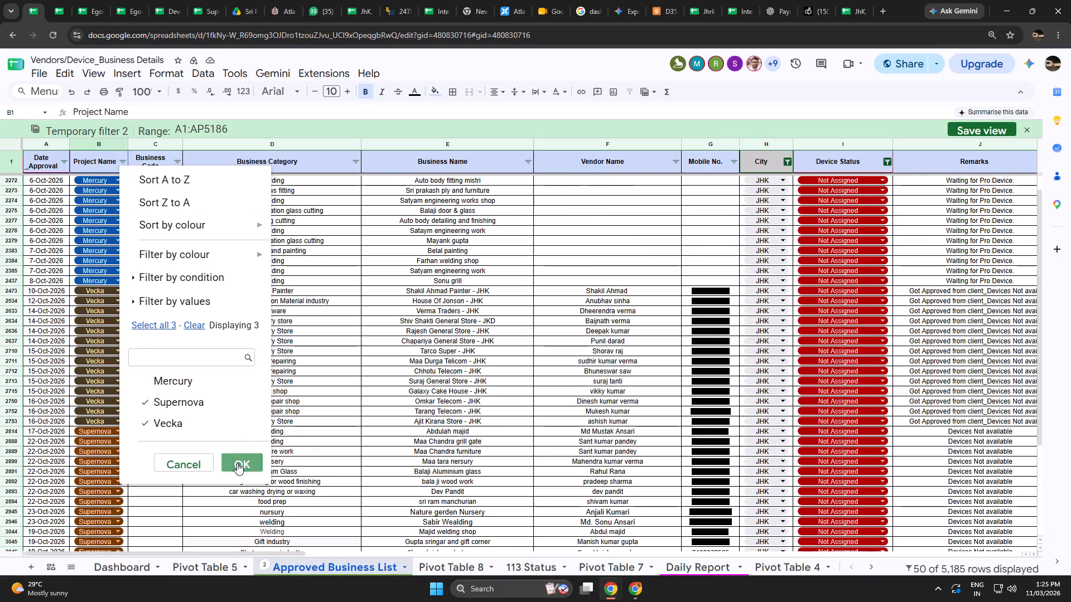
Count the unassigned Supernova and Vecka rows for JHK by selecting all their Business Category cells.
left_click_drag(265, 181, 266, 516)
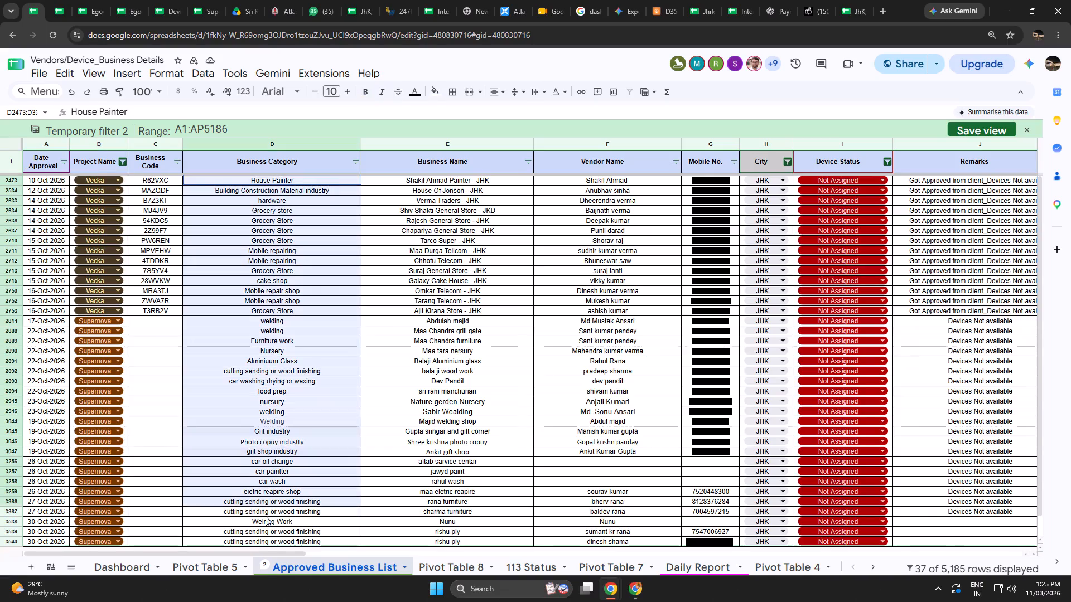
left_click_drag(266, 516, 275, 573)
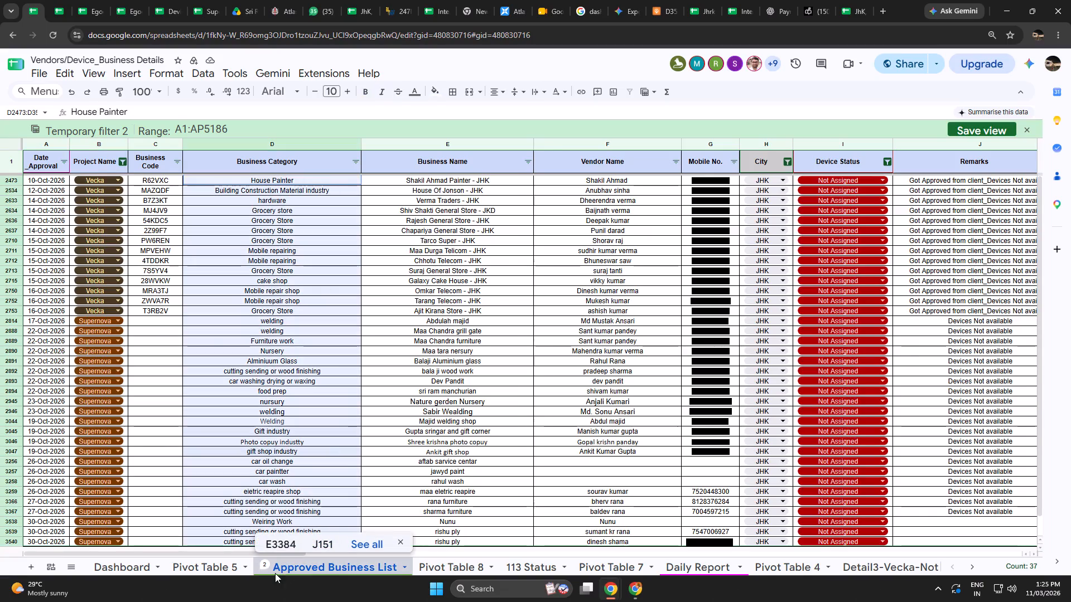
left_click_drag(275, 573, 266, 575)
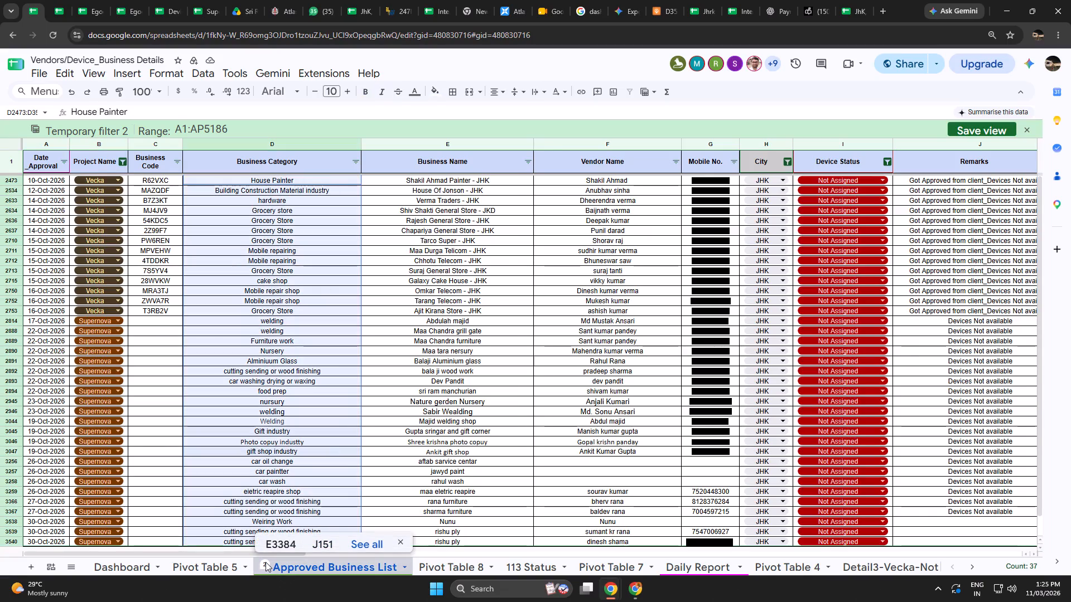
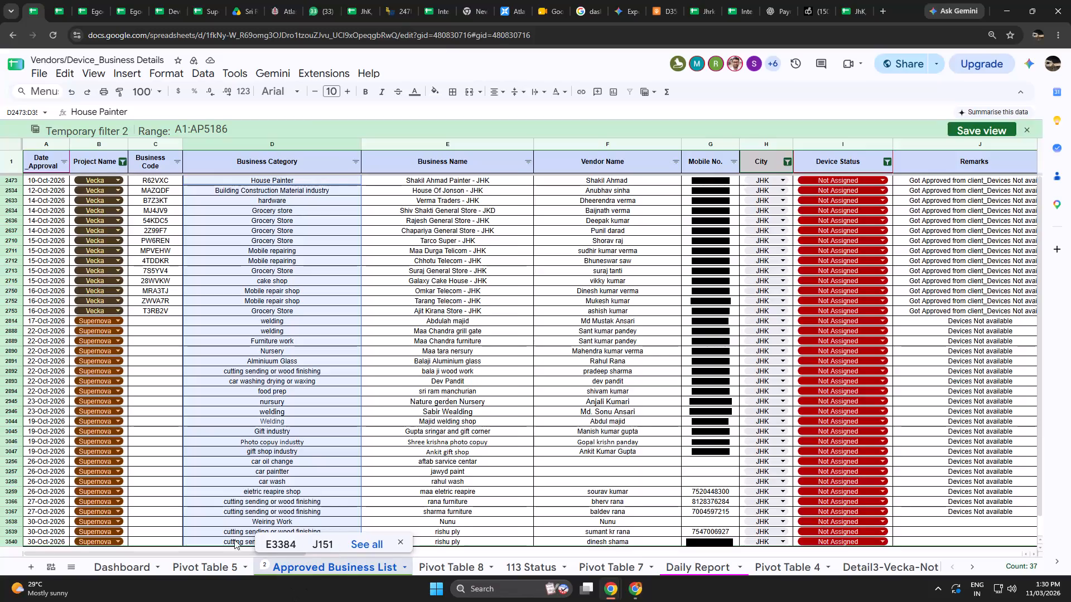
Look through the spreadsheet's full list of sheets, from Dashboard to the entries at the end.
left_click(65, 571)
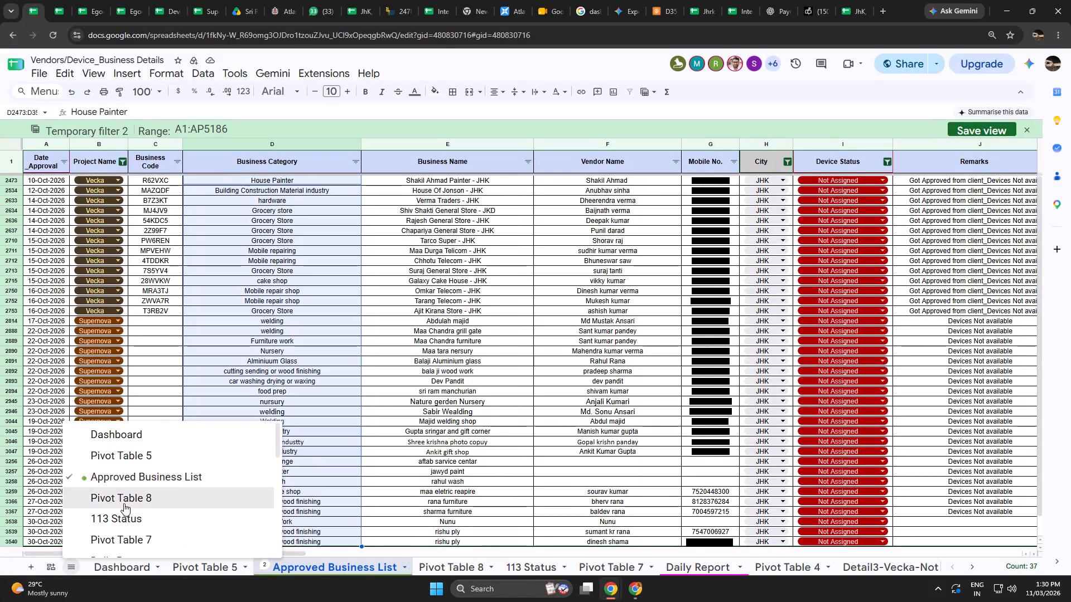
scroll(124, 503, "down", 7)
scroll(127, 502, "up", 4)
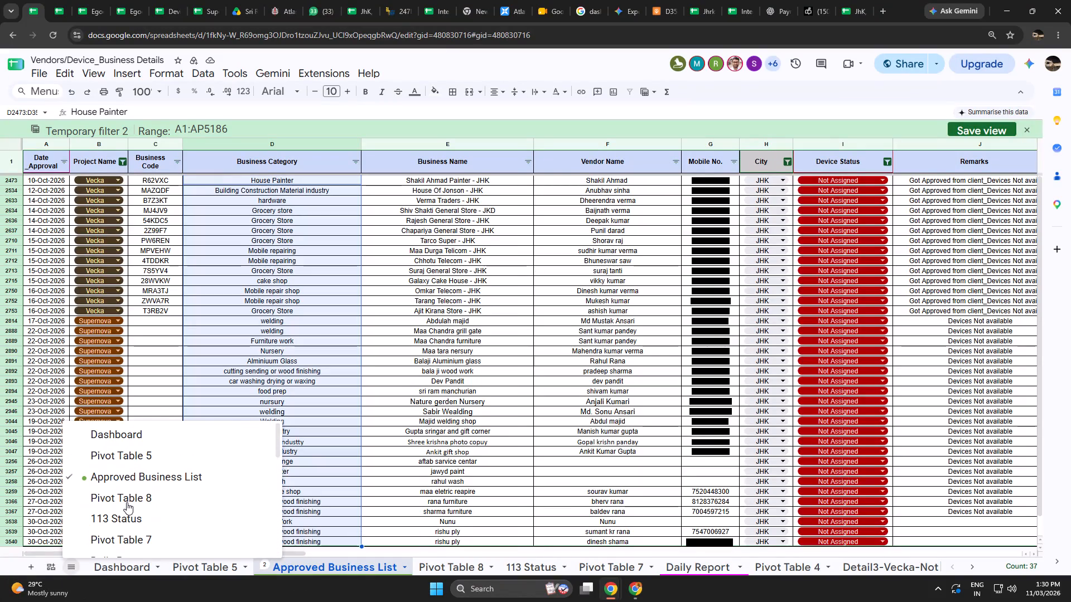
scroll(127, 502, "up", 2)
scroll(127, 502, "down", 7)
scroll(128, 501, "up", 1)
scroll(128, 501, "down", 1)
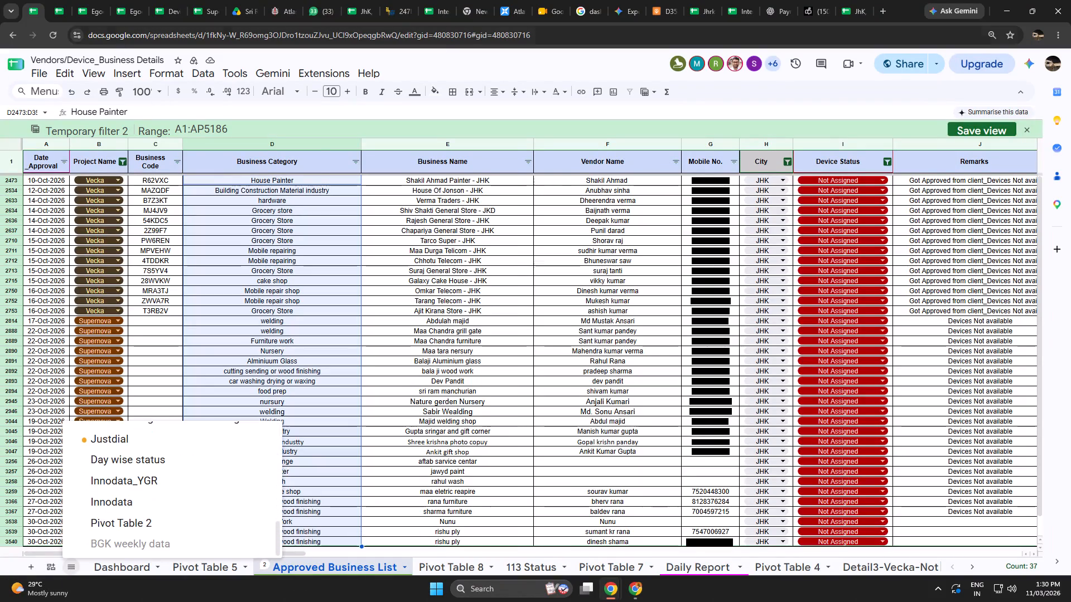
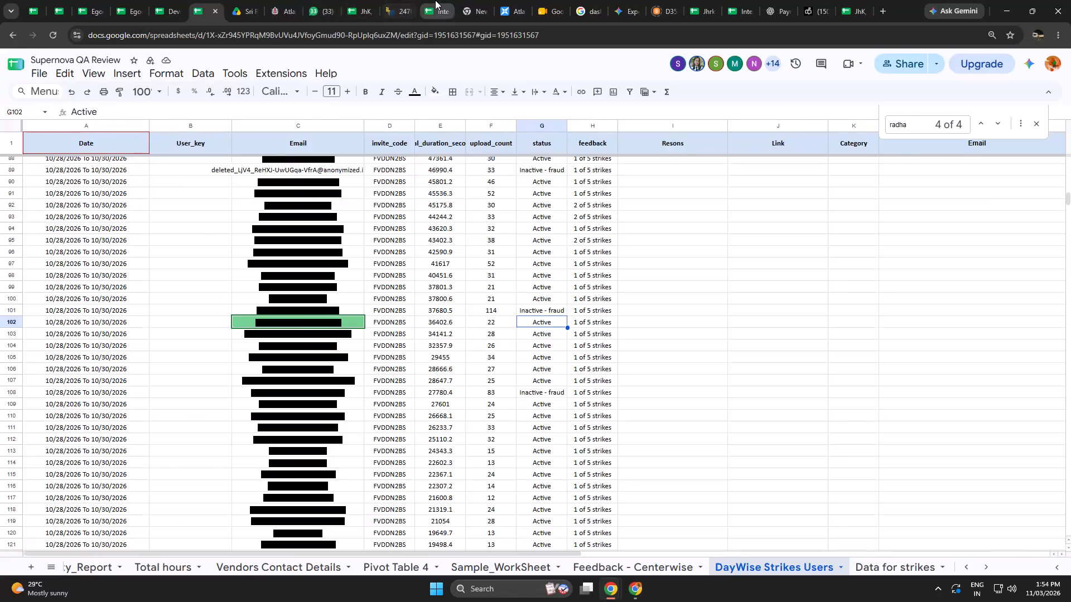
Switch from the Supernova QA Review spreadsheet to the open Device & vendar management spreadsheet with the JHK device list.
left_click(189, 0)
left_click(170, 0)
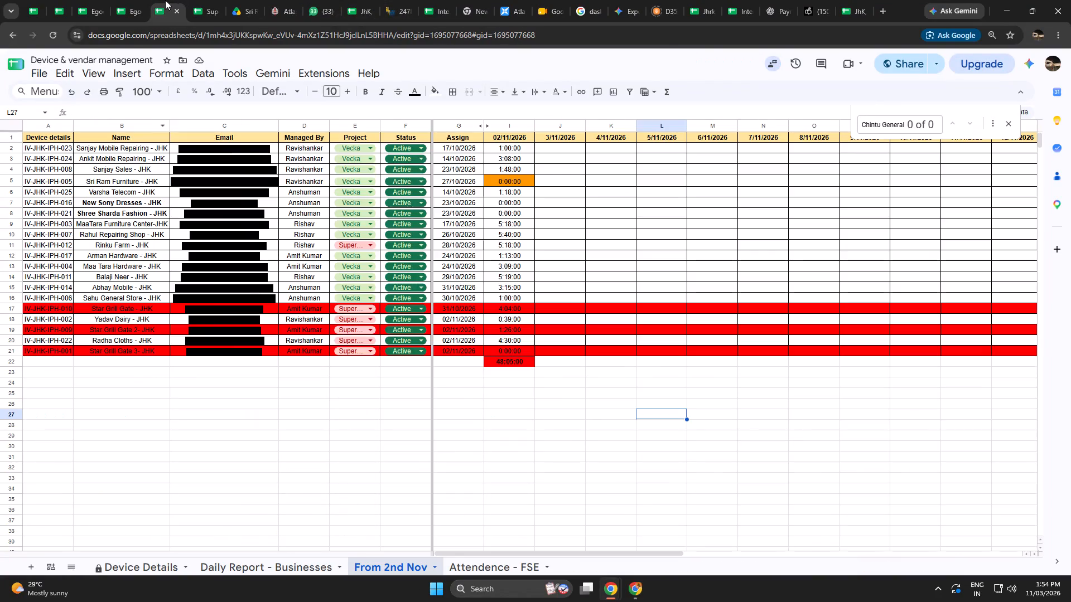
left_click(151, 0)
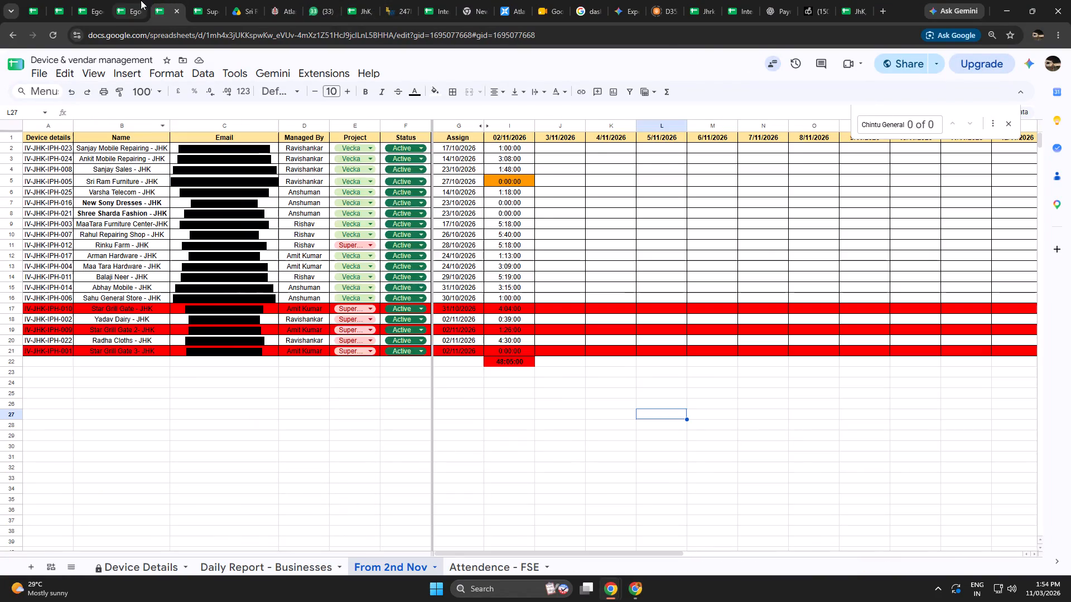
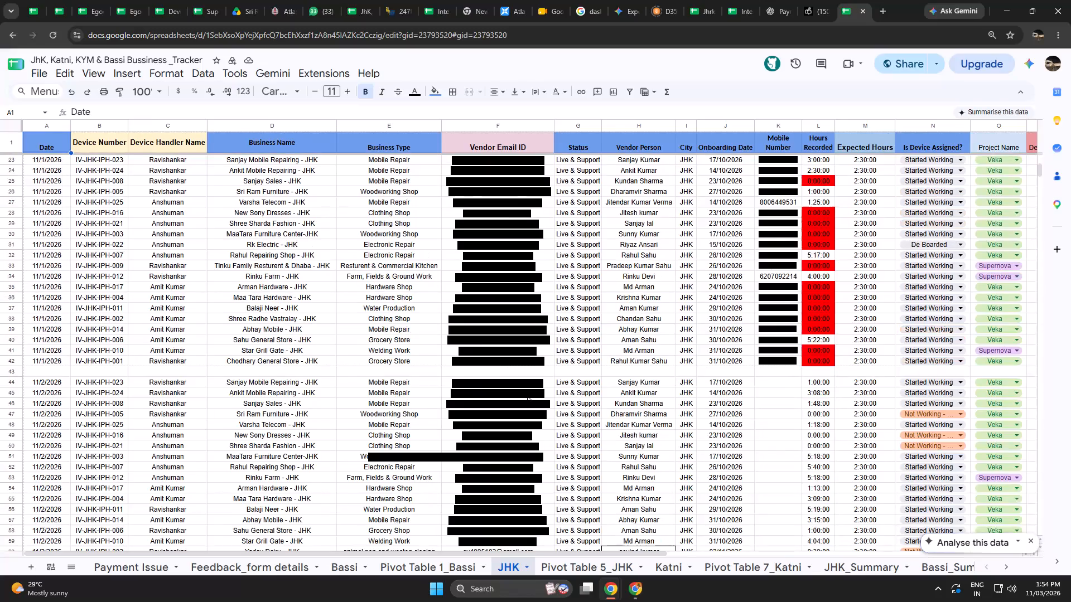
Enter "Vendor not have work." as the remark for the 11/2/2026 Sri Ram Furniture entry in row 47 of the JHK sheet.
left_click_drag(456, 553, 457, 552)
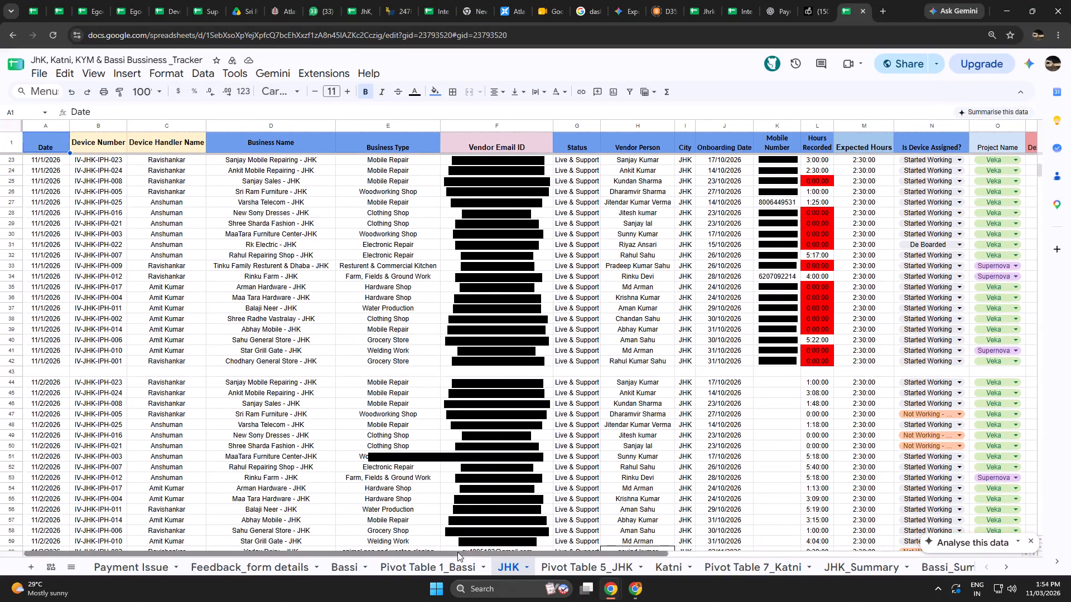
left_click_drag(457, 552, 546, 541)
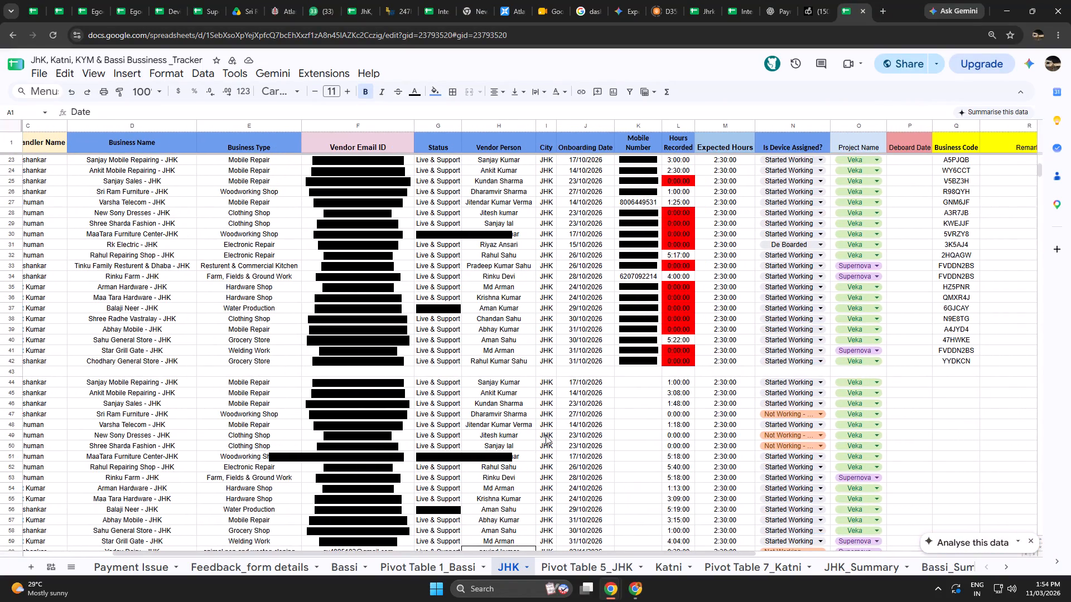
scroll(546, 435, "down", 1)
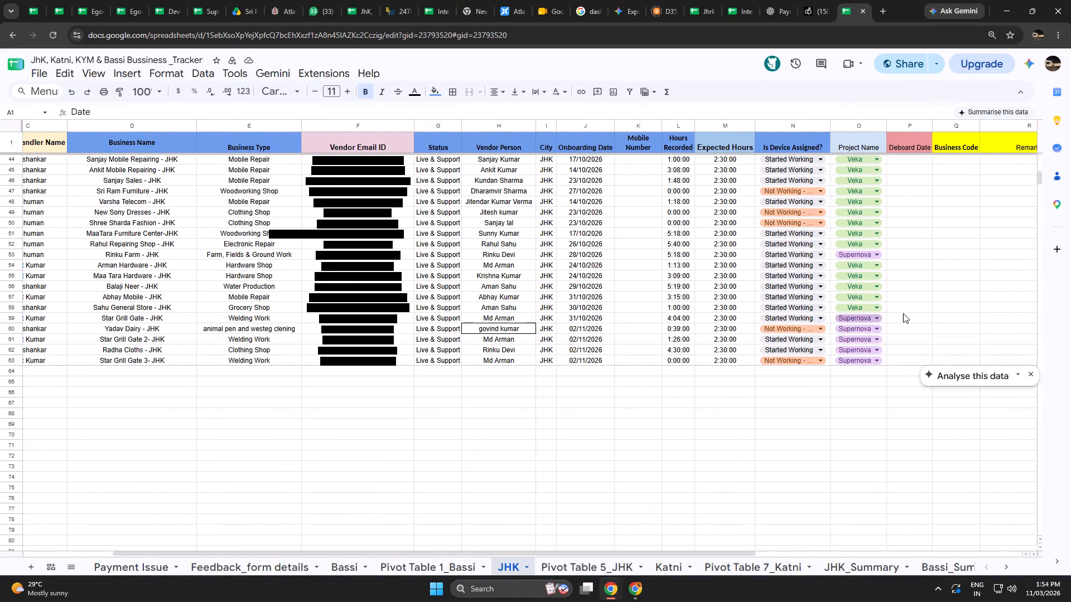
scroll(903, 313, "up", 1)
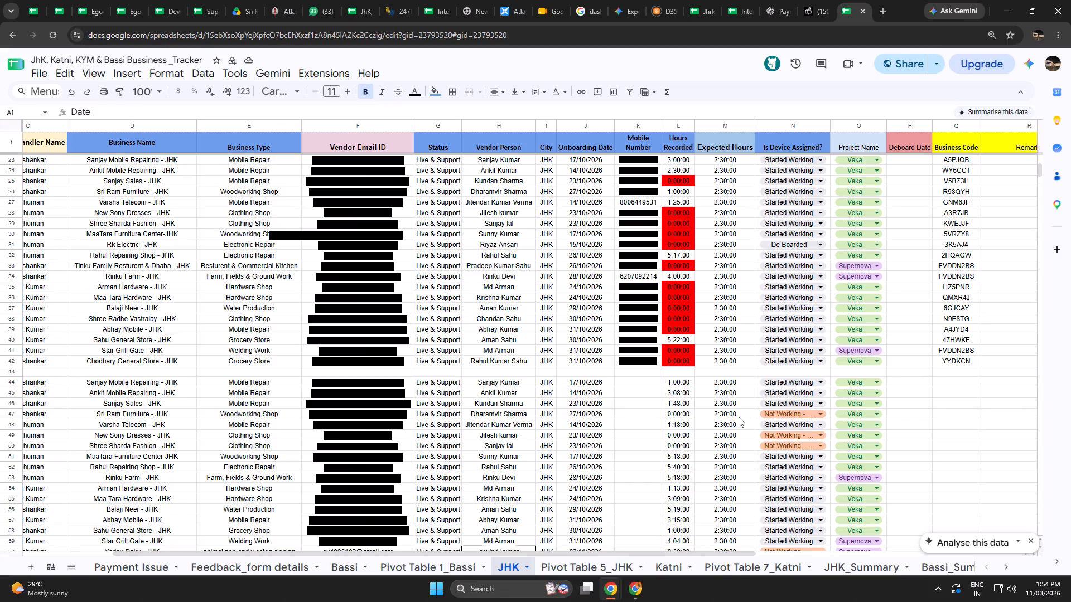
left_click(903, 416)
left_click(996, 416)
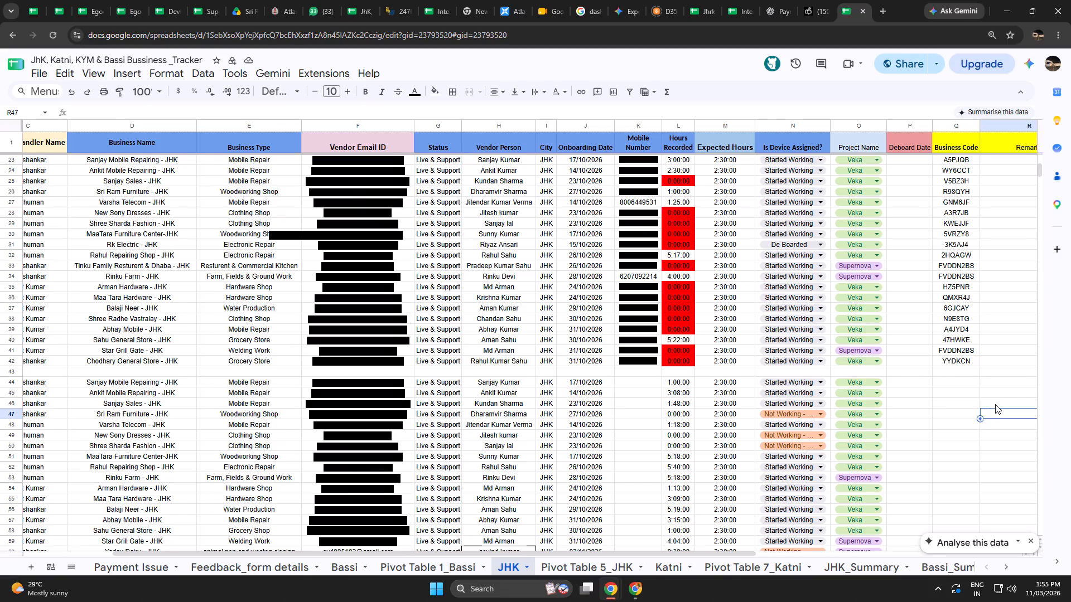
type("Due to")
key("space")
key("BackSpace")
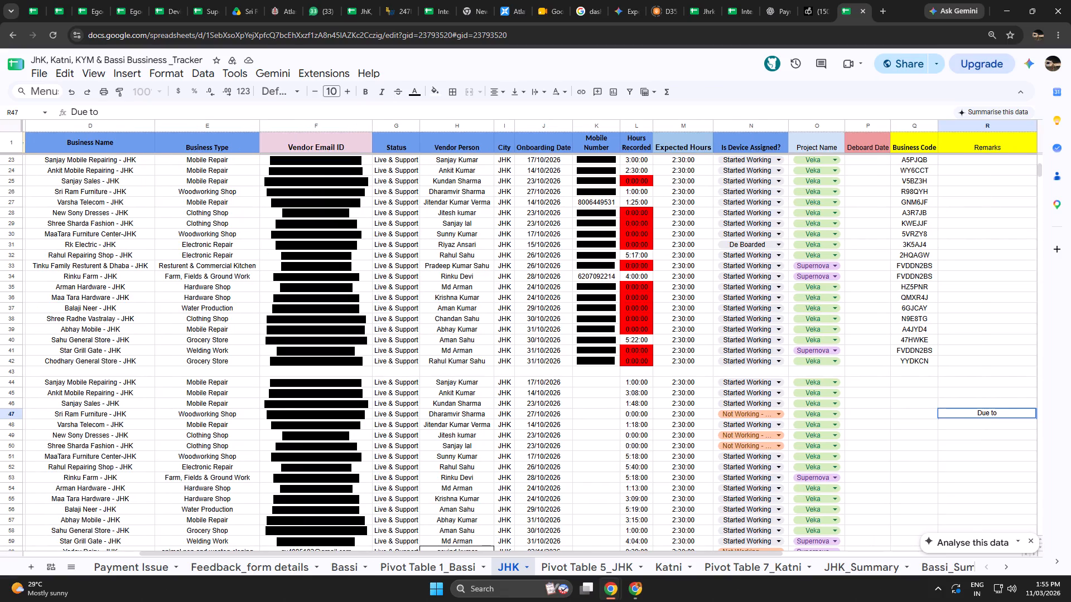
key("space")
type("ven")
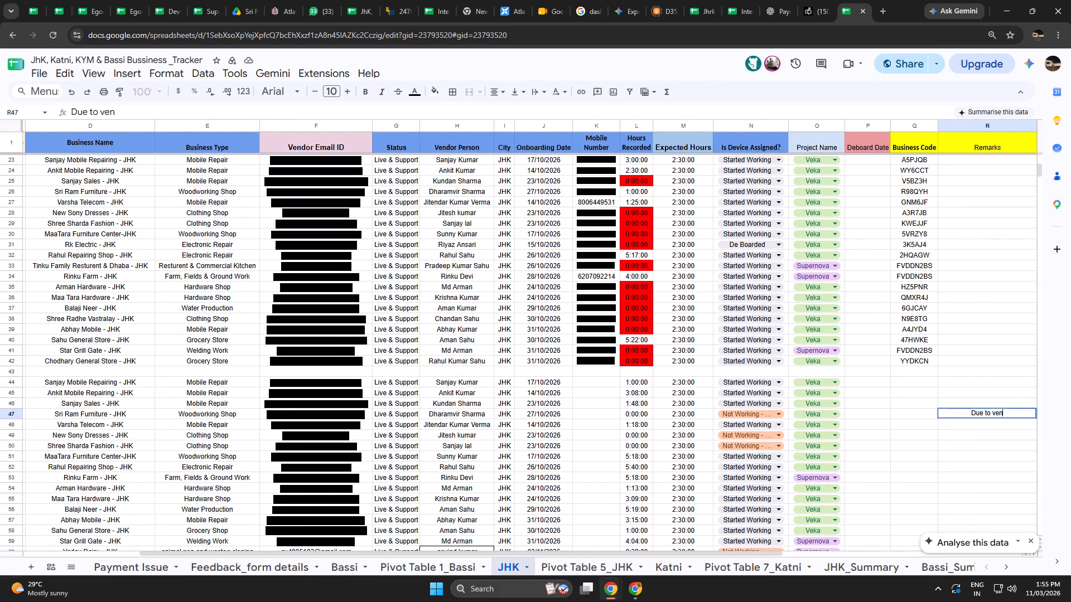
key("BackSpace")
key("BackSpace")
key("BackSpace")
key("BackSpace")
key("BackSpace")
key("BackSpace")
key("BackSpace")
key("BackSpace")
key("BackSpace")
key("BackSpace")
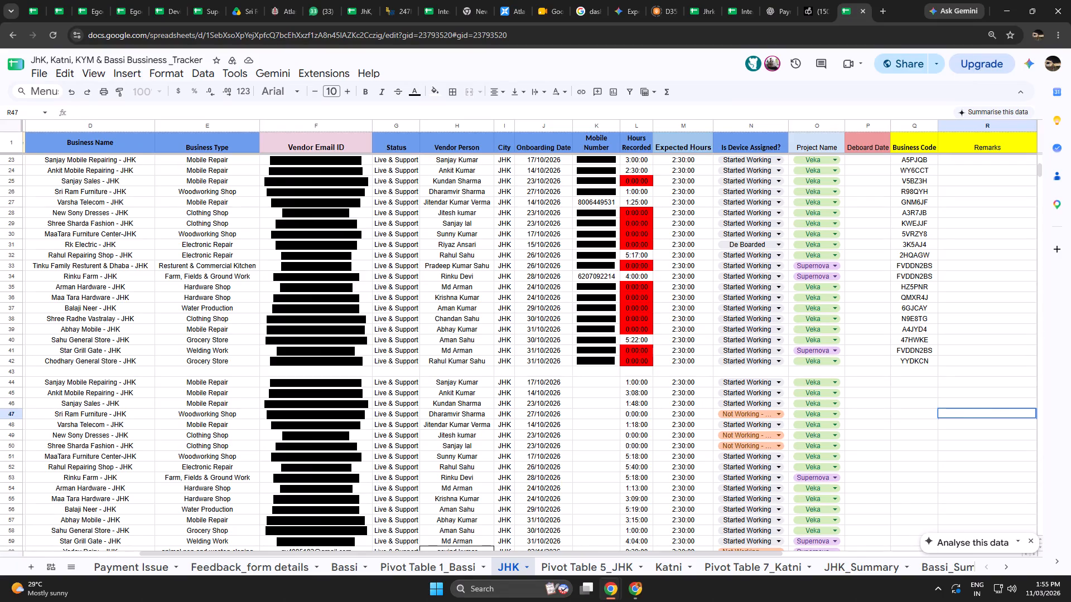
type("Vendor not have")
key("space")
type("work")
key("period")
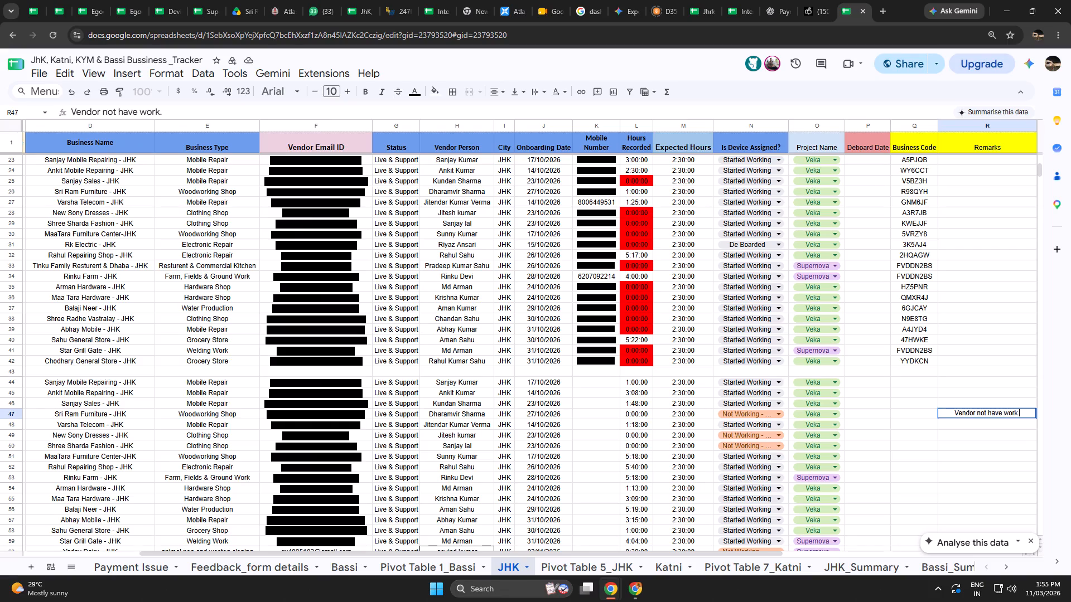
key("BackSpace")
key("BackSpace")
key("BackSpace")
key("BackSpace")
key("BackSpace")
key("BackSpace")
key("BackSpace")
key("BackSpace")
key("BackSpace")
key("BackSpace")
key("BackSpace")
key("BackSpace")
key("BackSpace")
key("BackSpace")
key("BackSpace")
key("BackSpace")
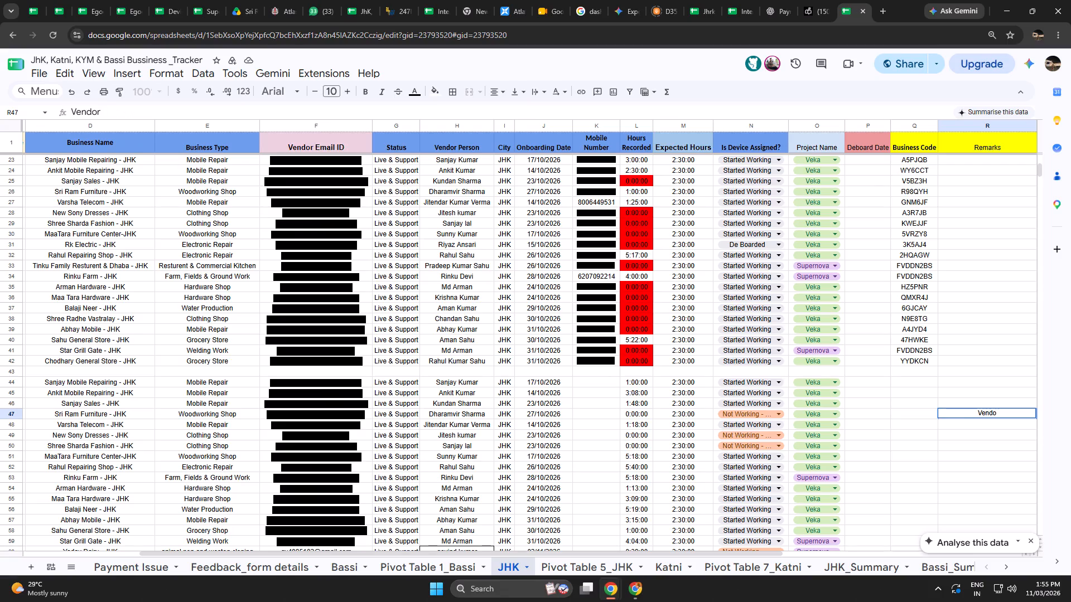
key("BackSpace")
key("BackSpace")
key("BackSpace")
key("BackSpace")
key("BackSpace")
key("BackSpace")
type("Vendor not")
key("space")
type("have work")
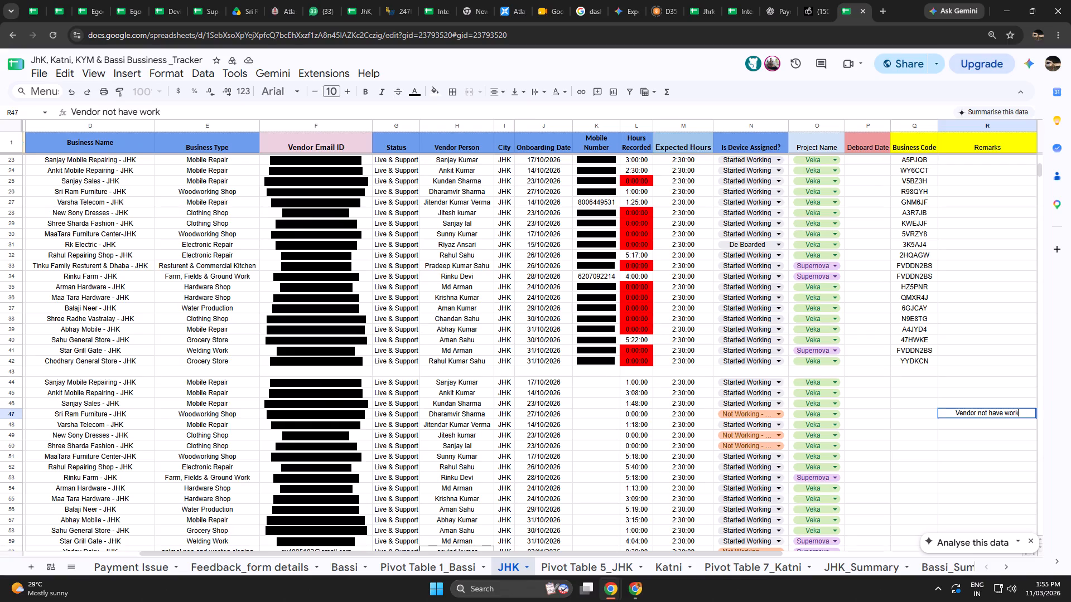
key("period")
key("Return")
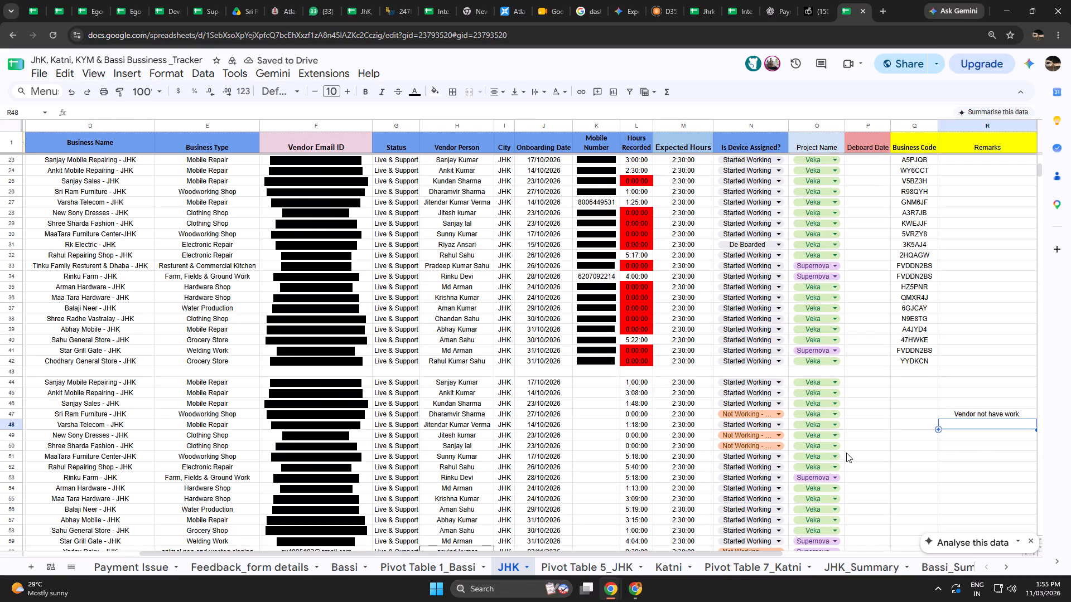
Enter "dew to diwali, cleaning wok happed." as the remark for New Sony Dresses in row 49.
left_click(962, 443)
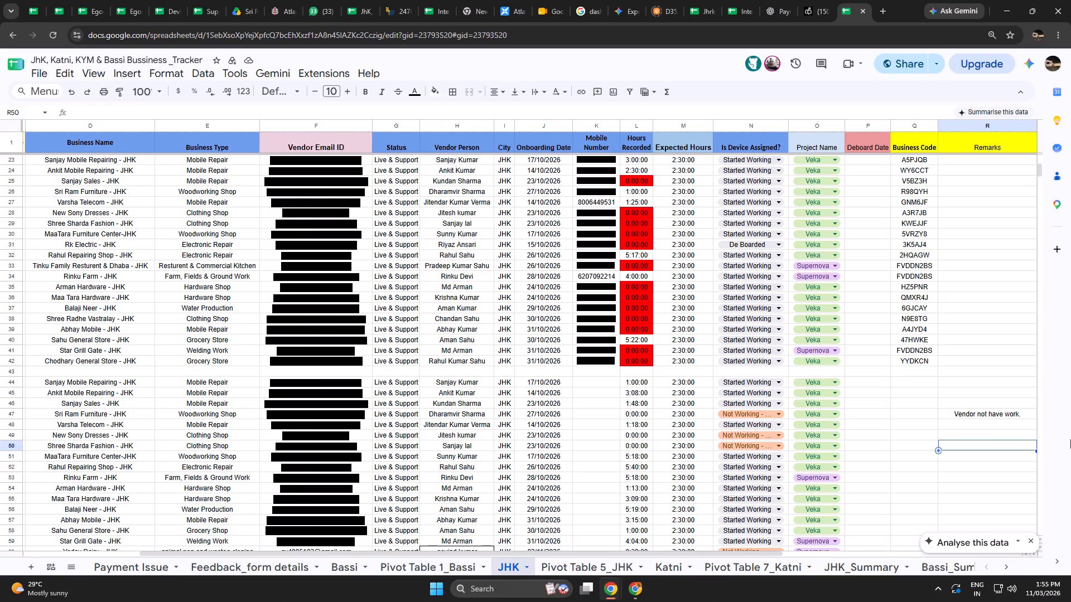
left_click(959, 433)
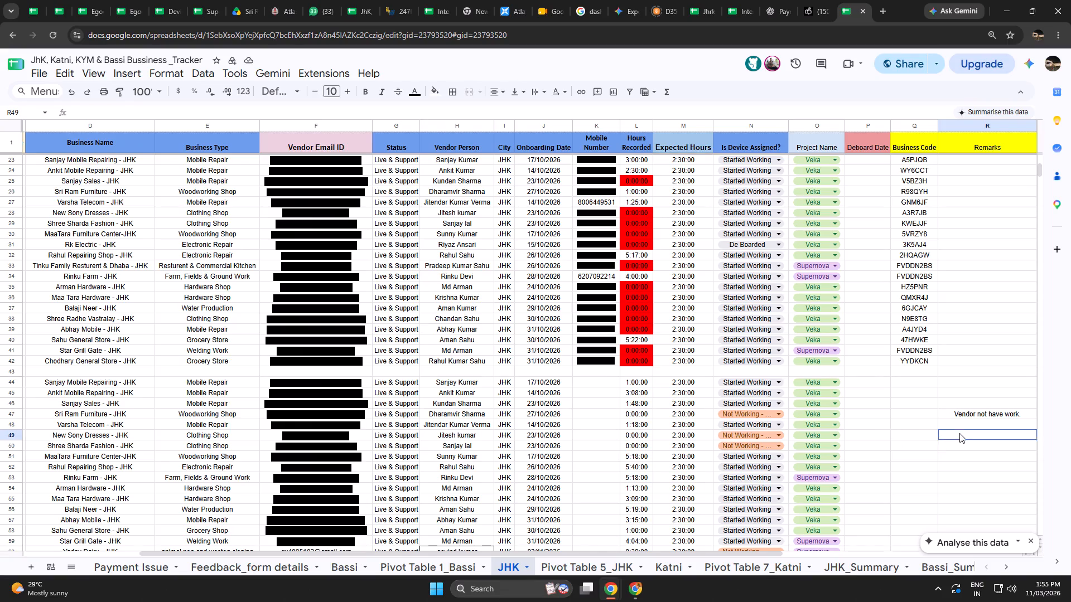
type("Shop")
key("space")
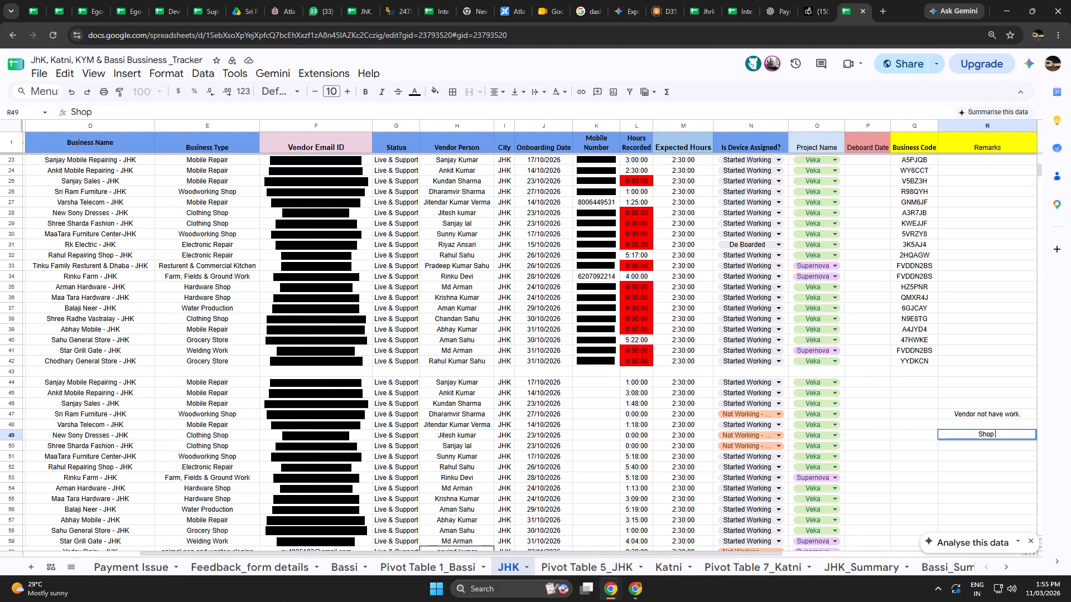
type("close")
key("space")
key("BackSpace")
key("BackSpace")
key("BackSpace")
key("BackSpace")
key("BackSpace")
key("BackSpace")
key("BackSpace")
key("BackSpace")
key("BackSpace")
key("BackSpace")
key("BackSpace")
key("BackSpace")
type("dew to diwali")
key("space")
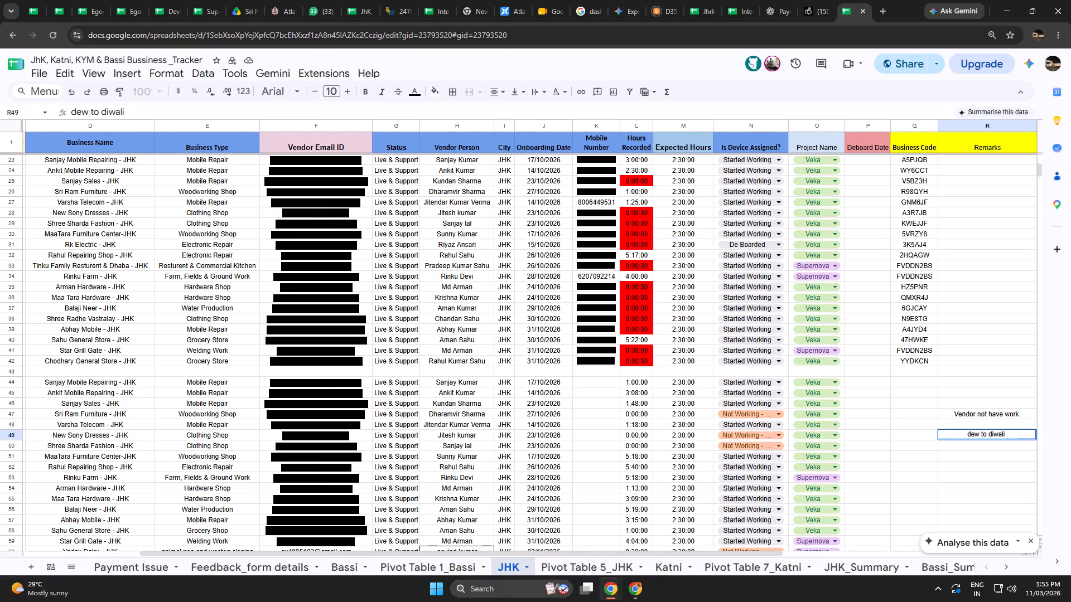
type("sh")
key("BackSpace")
key("BackSpace")
key("BackSpace")
type(", clening")
key("space")
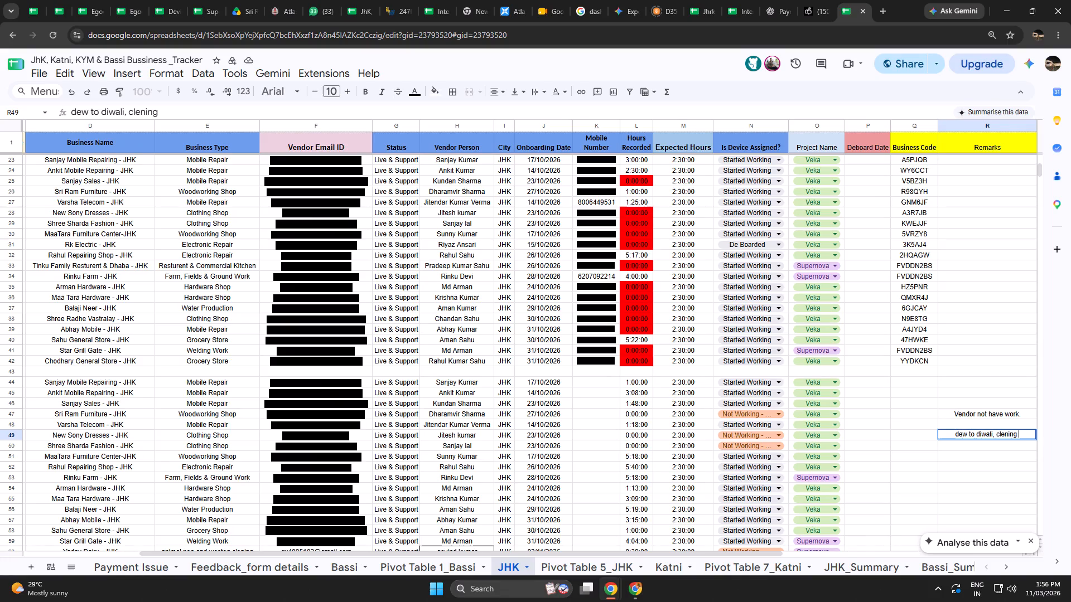
key("BackSpace")
key("BackSpace")
key("BackSpace")
key("BackSpace")
key("BackSpace")
type("aning wok happed")
key("period")
key("Return")
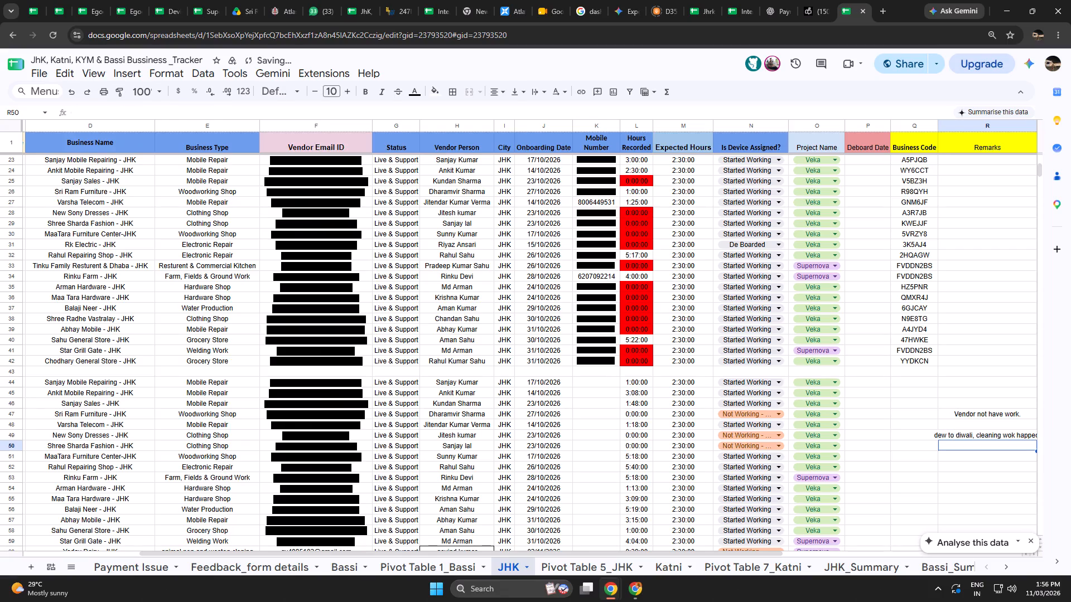
Copy the New Sony Dresses remark into the Remarks cell of Shree Sharda Fashion in row 50.
key("Up")
key("ctrl+c")
key("Down")
key("ctrl+v")
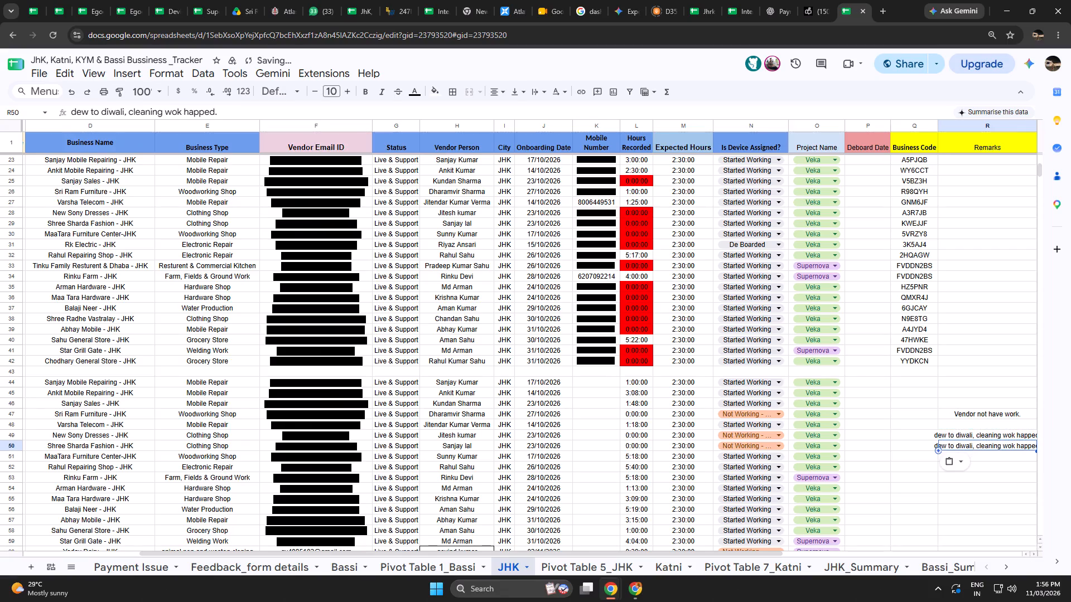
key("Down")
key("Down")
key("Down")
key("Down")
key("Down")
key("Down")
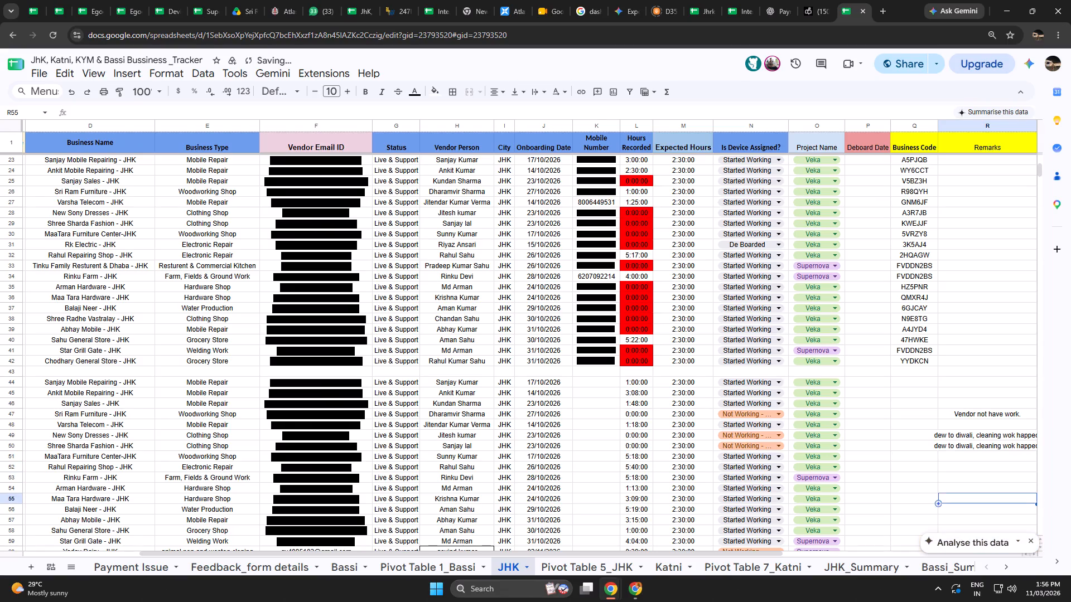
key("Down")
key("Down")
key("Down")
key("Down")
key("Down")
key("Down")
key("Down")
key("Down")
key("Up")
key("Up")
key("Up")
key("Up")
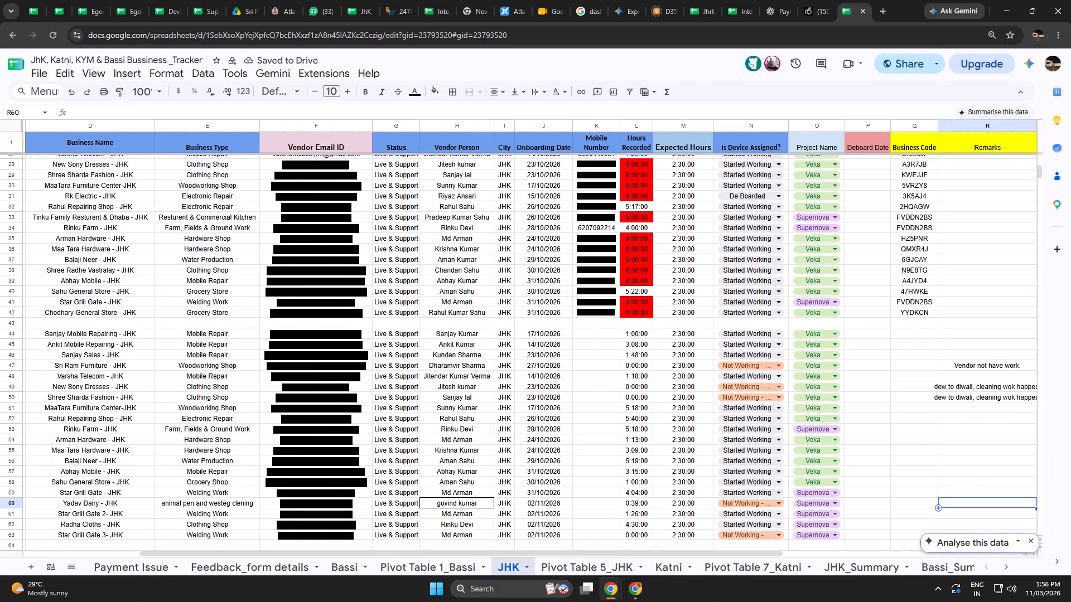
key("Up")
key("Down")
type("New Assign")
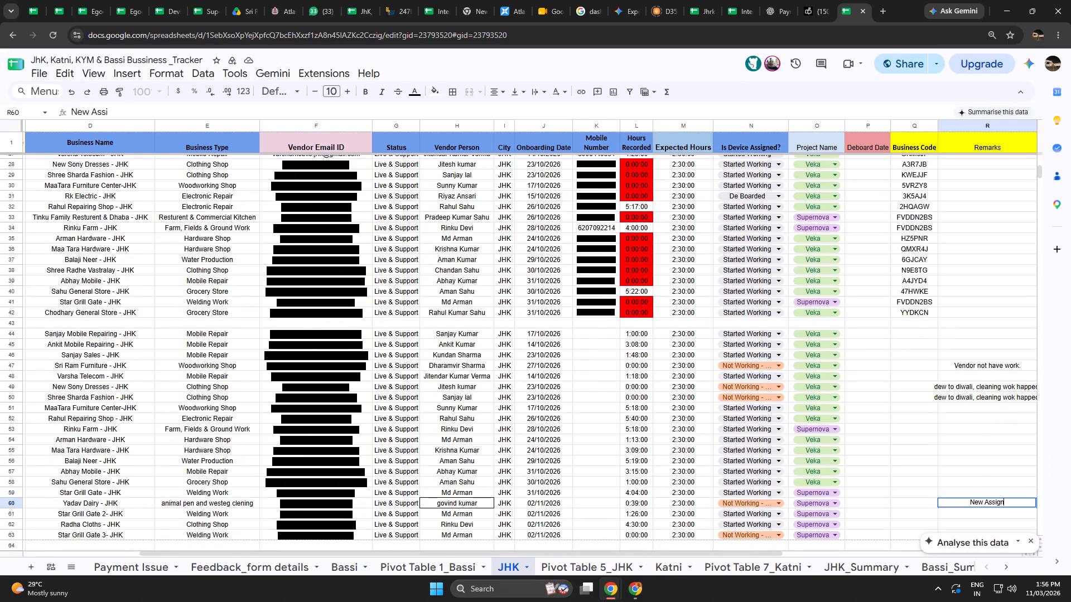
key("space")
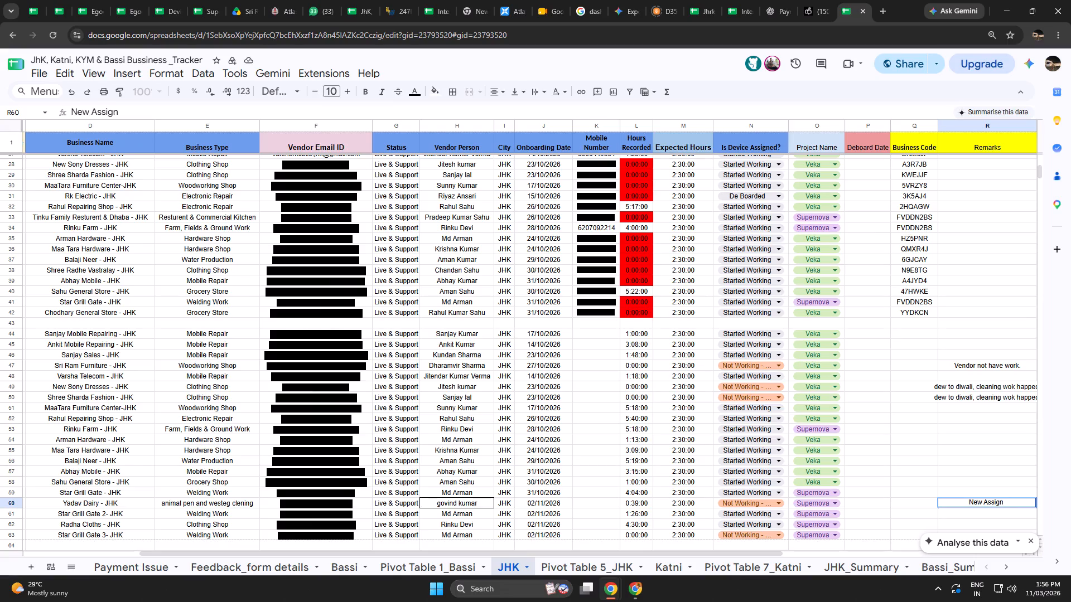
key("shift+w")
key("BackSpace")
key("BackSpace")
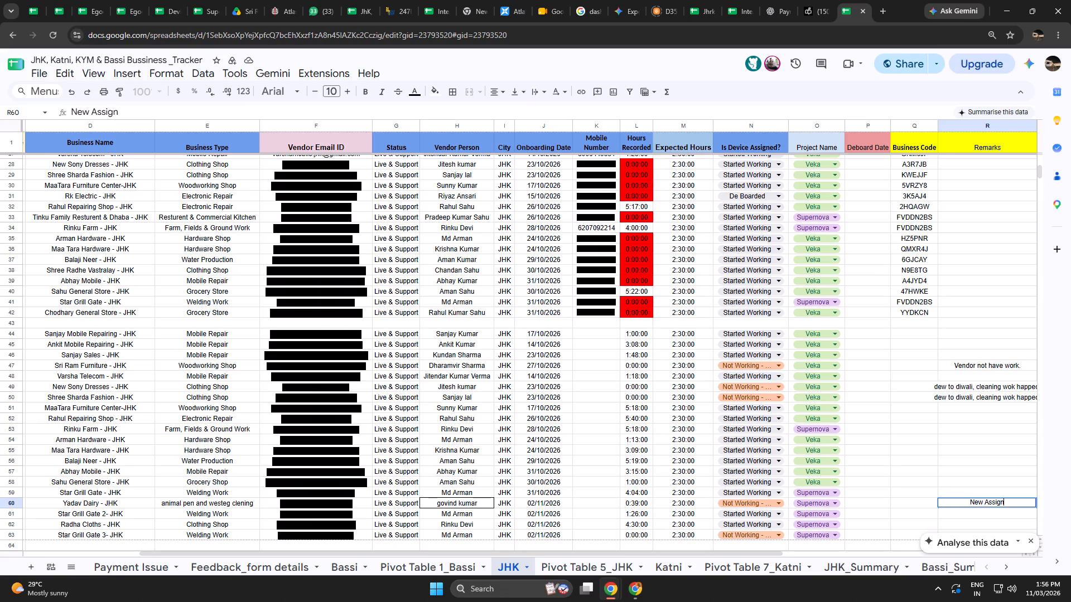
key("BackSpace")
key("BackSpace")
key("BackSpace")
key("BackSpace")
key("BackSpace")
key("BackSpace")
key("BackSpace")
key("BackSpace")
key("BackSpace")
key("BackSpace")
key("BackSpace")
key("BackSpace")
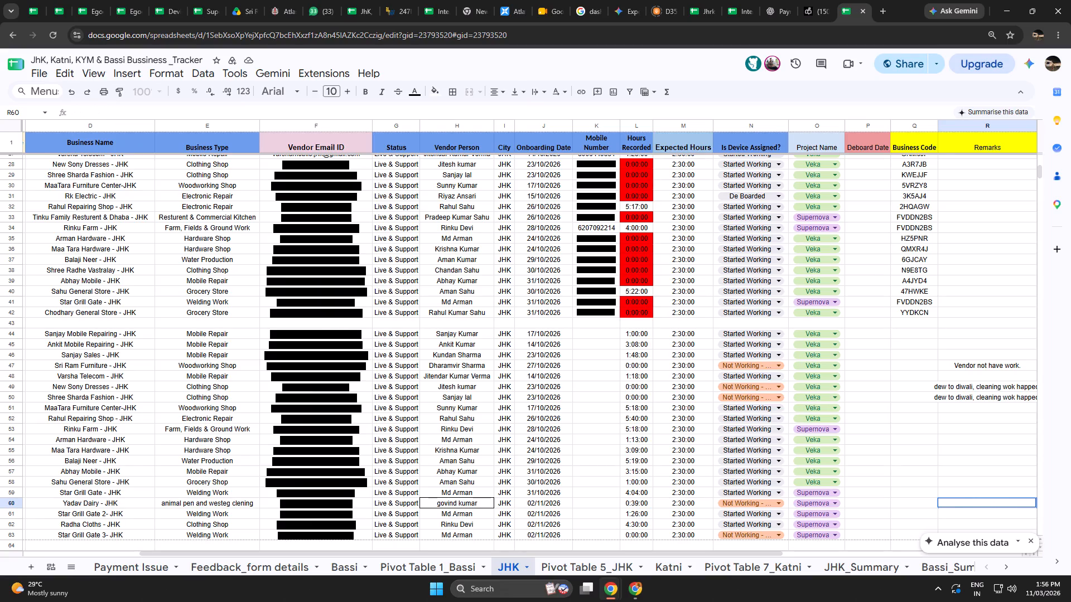
Set the device assignment status of Yadav Dairy in row 60 to Started Working.
key("Left")
key("Left")
key("Left")
key("Left")
key("Left")
key("Left")
key("Left")
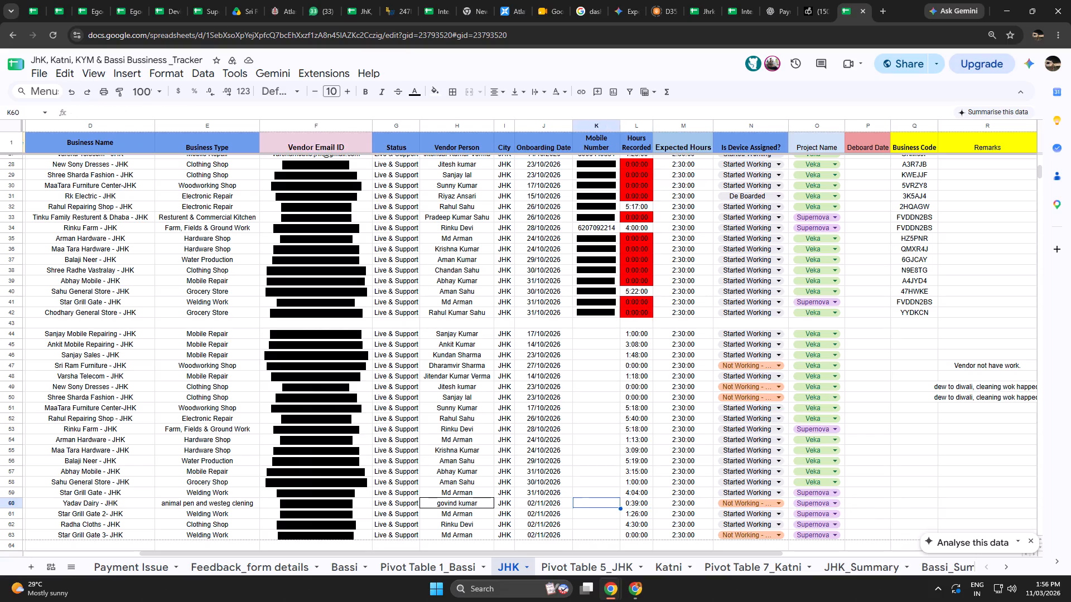
key("Left")
key("Left")
key("Left")
key("Right")
key("Right")
key("Right")
key("Right")
key("Right")
key("Right")
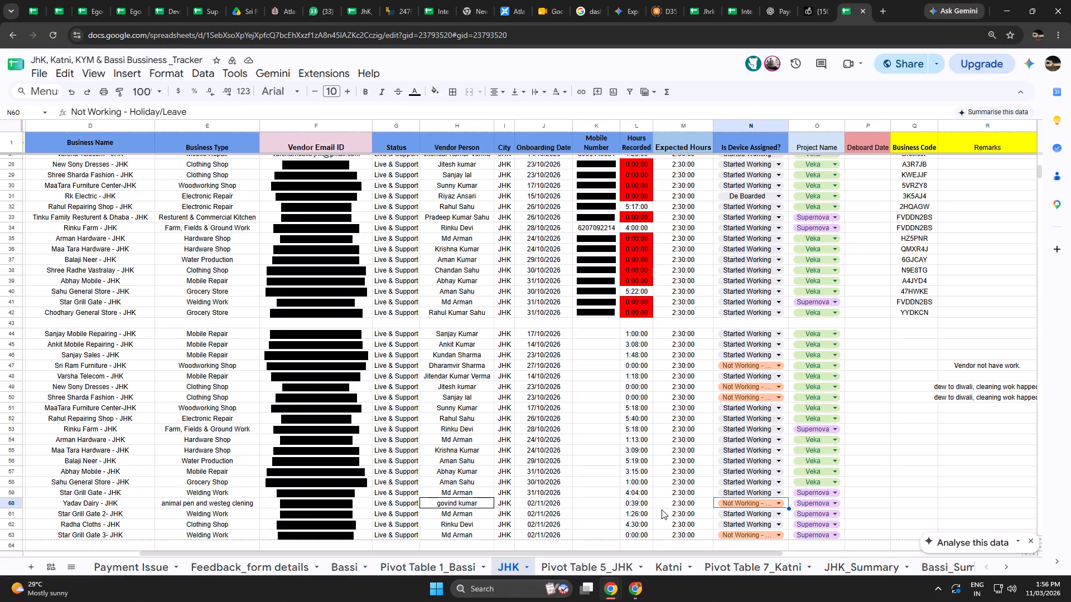
left_click(732, 504)
left_click(759, 260)
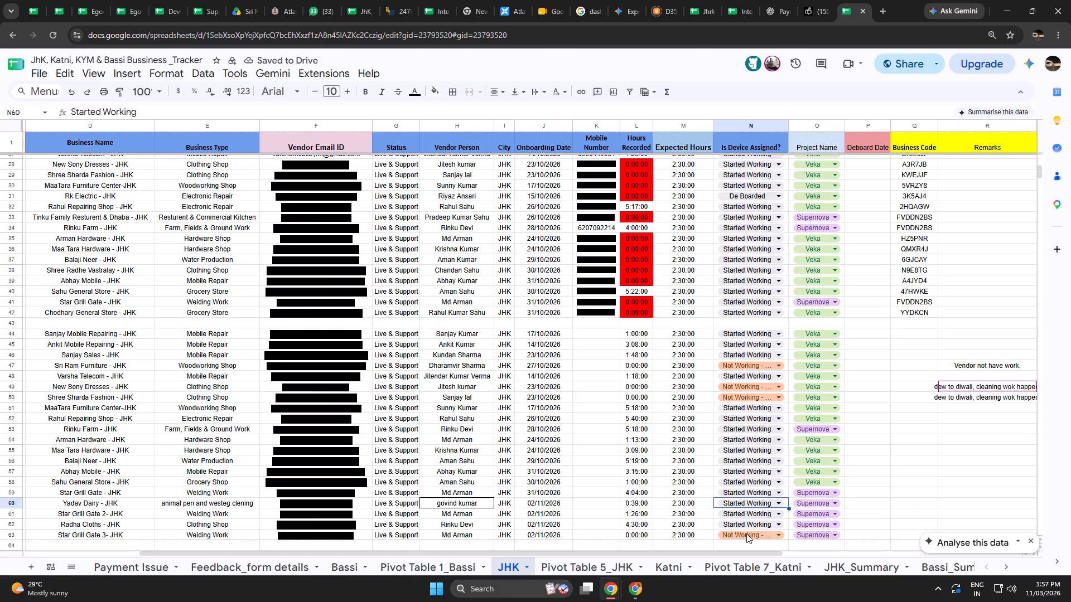
left_click(969, 486)
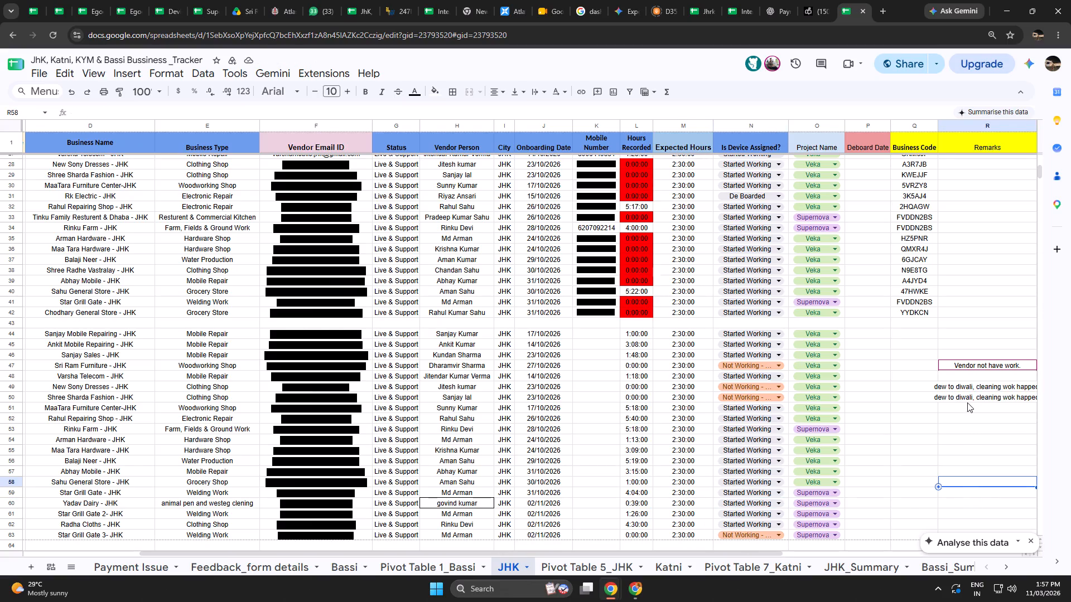
Review the remarks for New Sony Dresses and Shree Sharda Fashion in rows 49 and 50 of the JHK sheet.
left_click(971, 392)
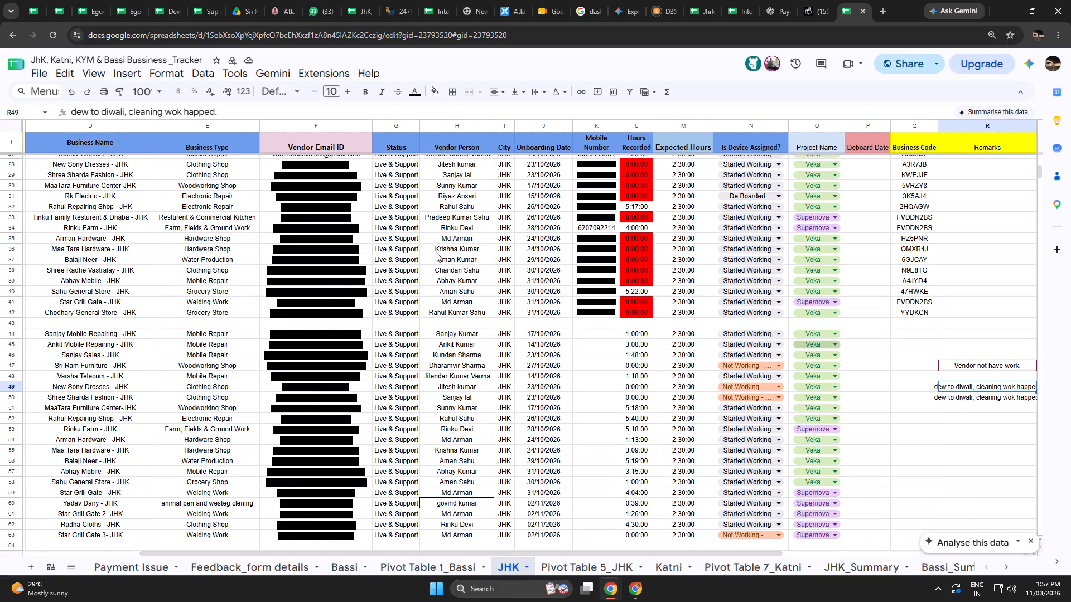
left_click(224, 111)
left_click(984, 423)
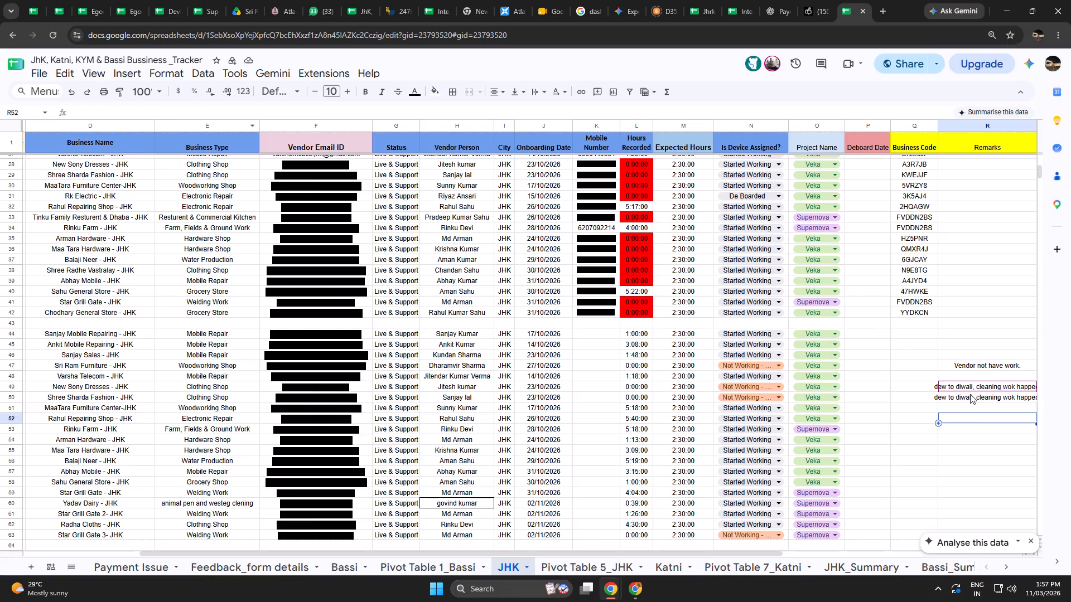
left_click(970, 394)
left_click(959, 385)
left_click(961, 396)
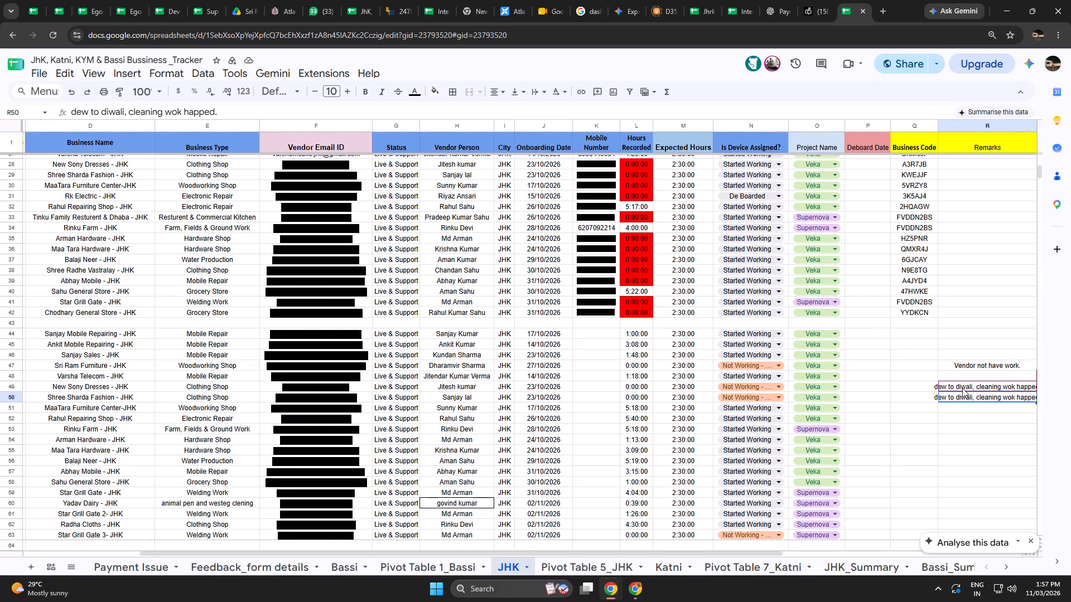
left_click(962, 388)
left_click(242, 109)
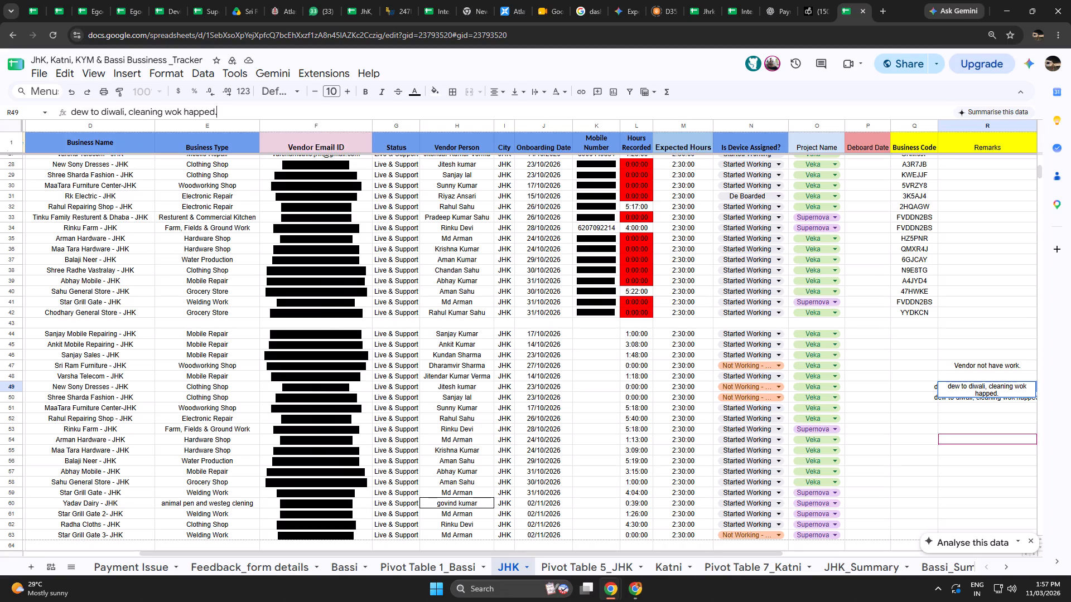
left_click(977, 449)
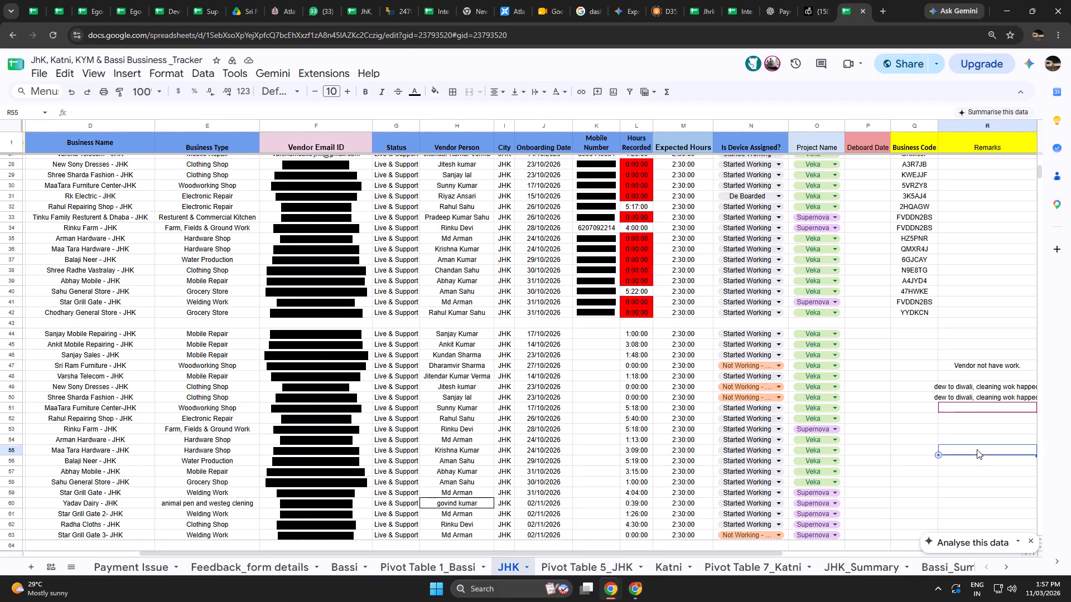
left_click(1036, 539)
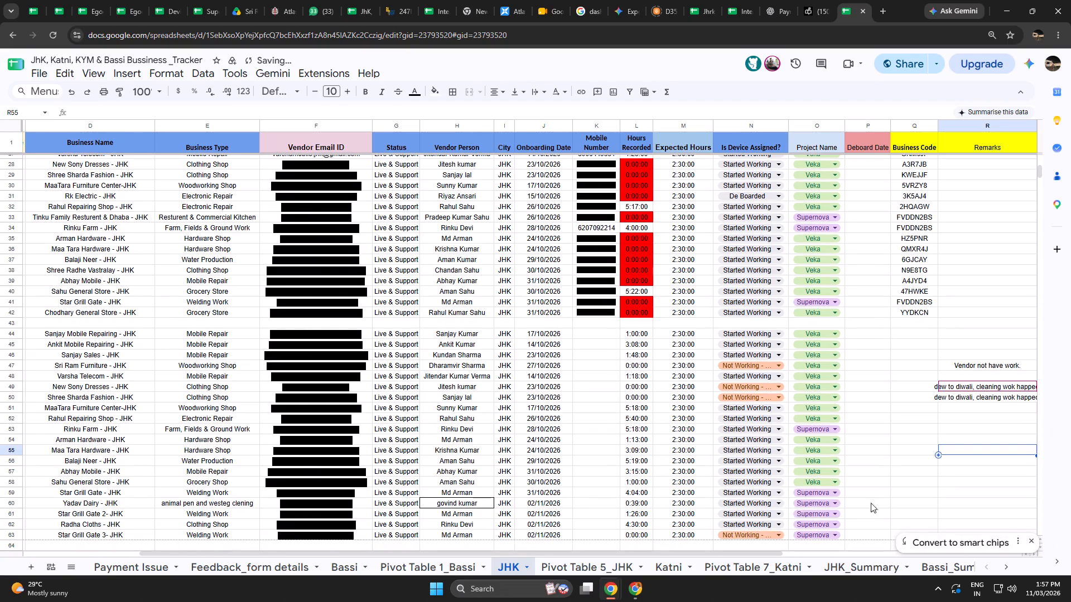
Check the vendor email, expected hours and device assignment status of Star Grill Gate 3 in row 63.
left_click(854, 536)
key("Right")
key("Right")
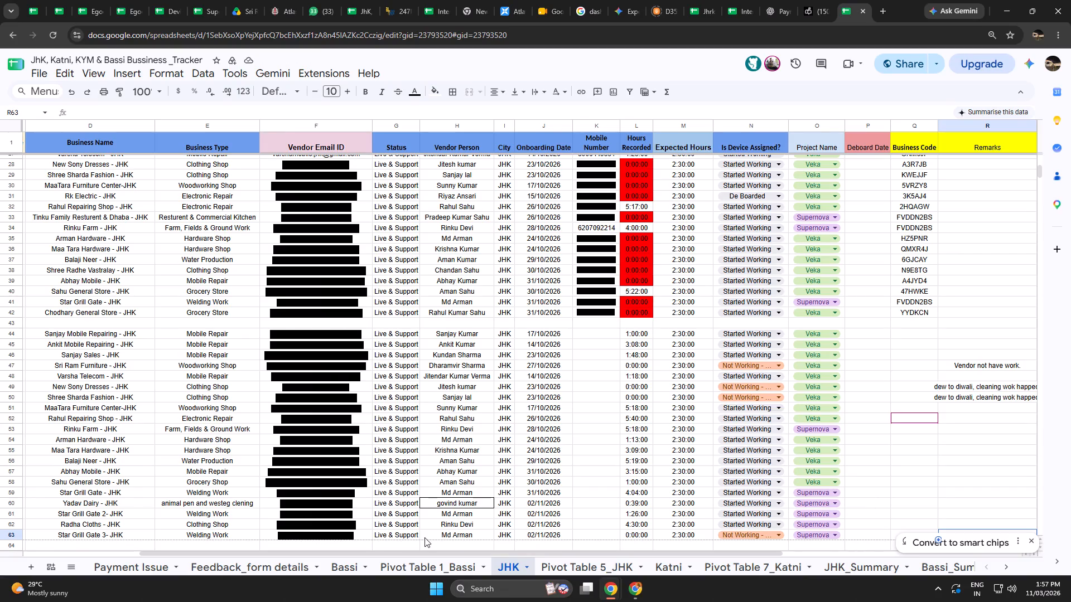
left_click(289, 536)
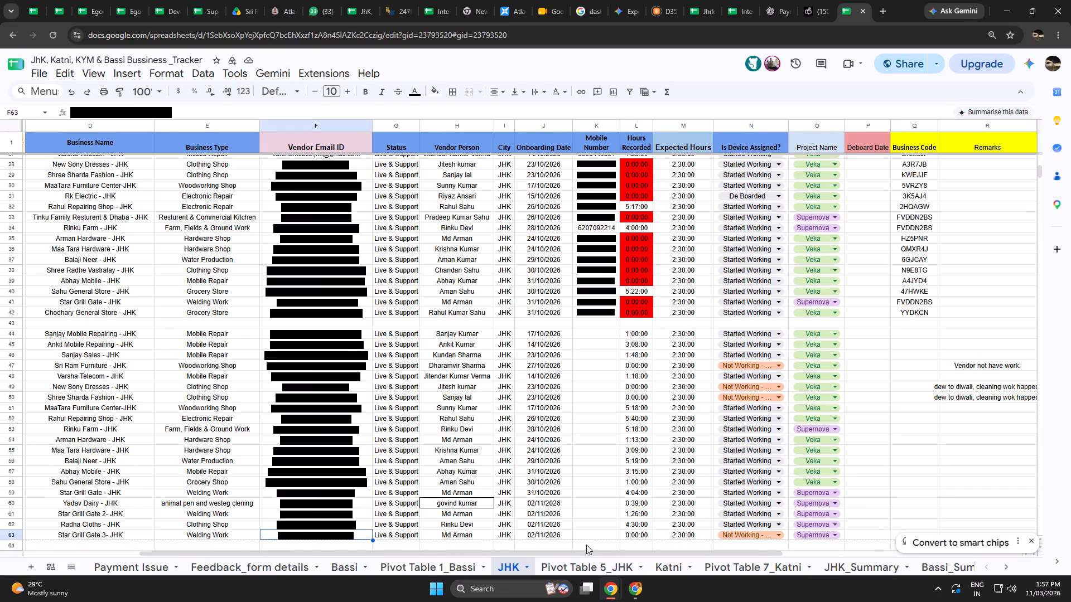
left_click(702, 538)
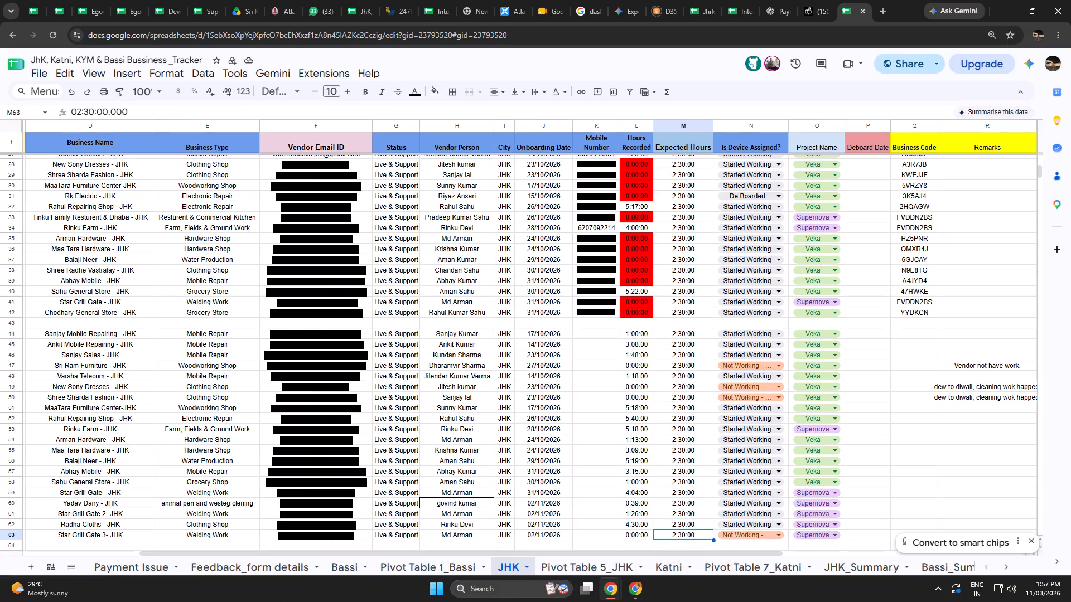
left_click(716, 535)
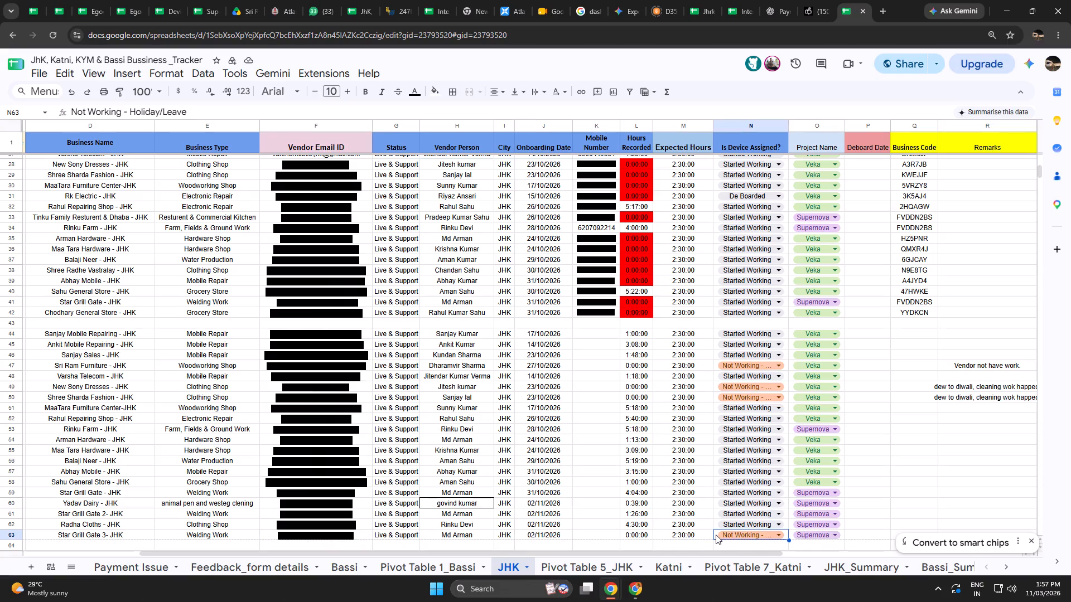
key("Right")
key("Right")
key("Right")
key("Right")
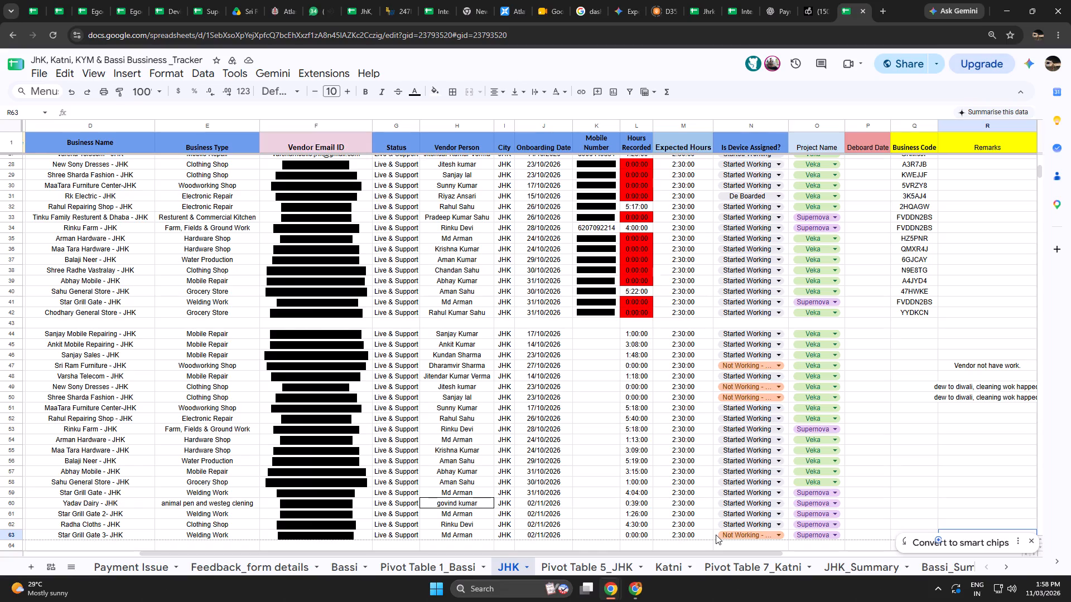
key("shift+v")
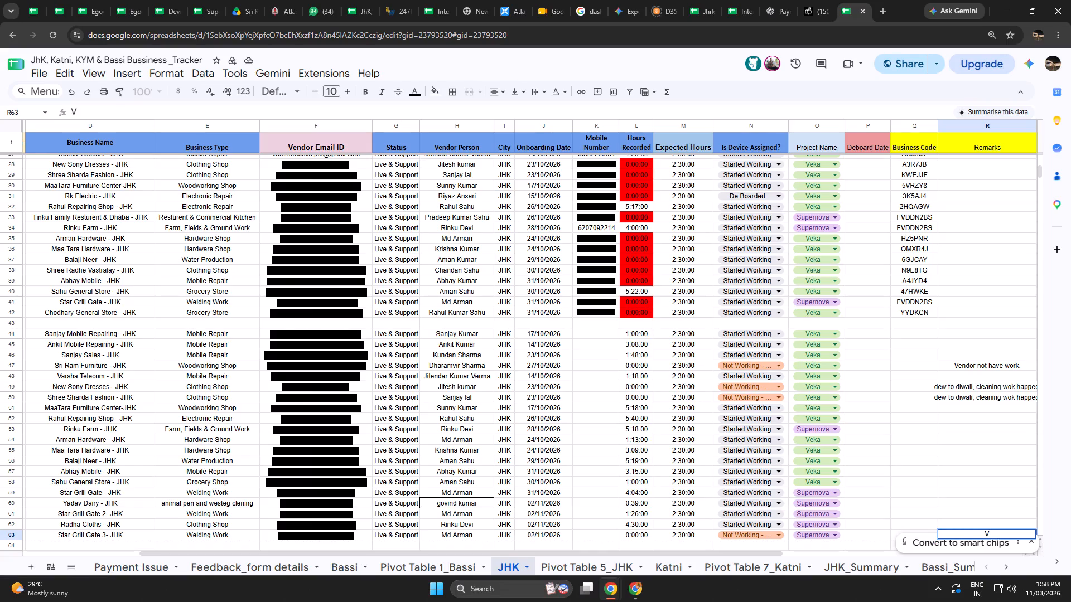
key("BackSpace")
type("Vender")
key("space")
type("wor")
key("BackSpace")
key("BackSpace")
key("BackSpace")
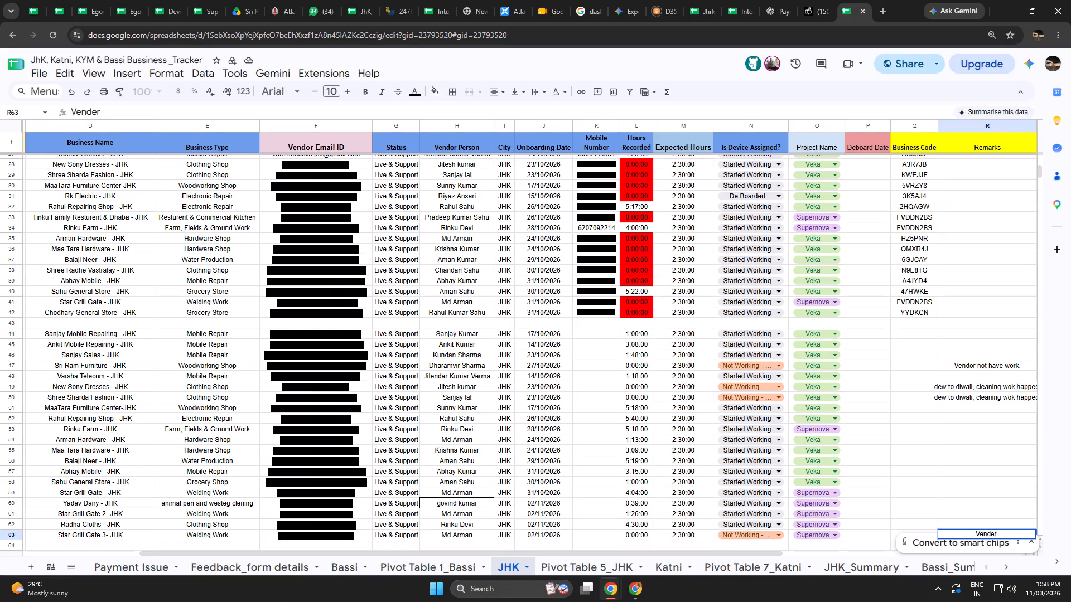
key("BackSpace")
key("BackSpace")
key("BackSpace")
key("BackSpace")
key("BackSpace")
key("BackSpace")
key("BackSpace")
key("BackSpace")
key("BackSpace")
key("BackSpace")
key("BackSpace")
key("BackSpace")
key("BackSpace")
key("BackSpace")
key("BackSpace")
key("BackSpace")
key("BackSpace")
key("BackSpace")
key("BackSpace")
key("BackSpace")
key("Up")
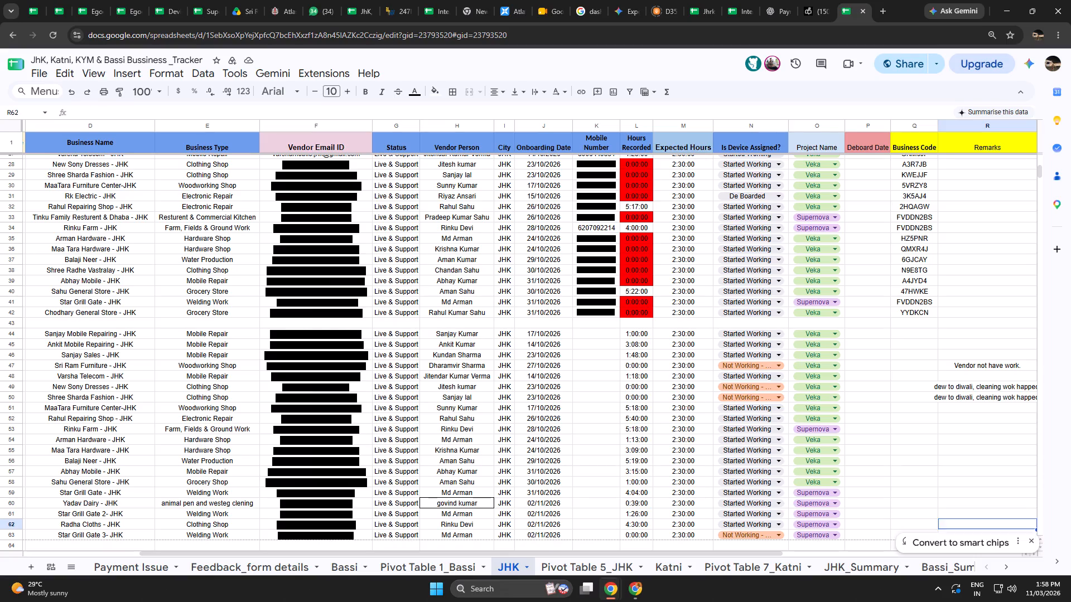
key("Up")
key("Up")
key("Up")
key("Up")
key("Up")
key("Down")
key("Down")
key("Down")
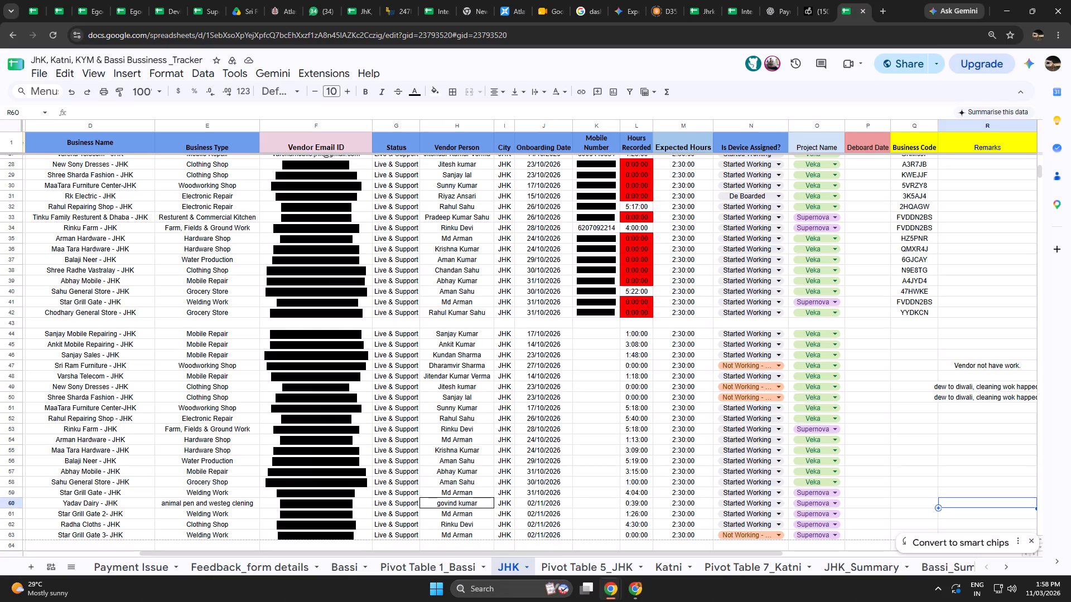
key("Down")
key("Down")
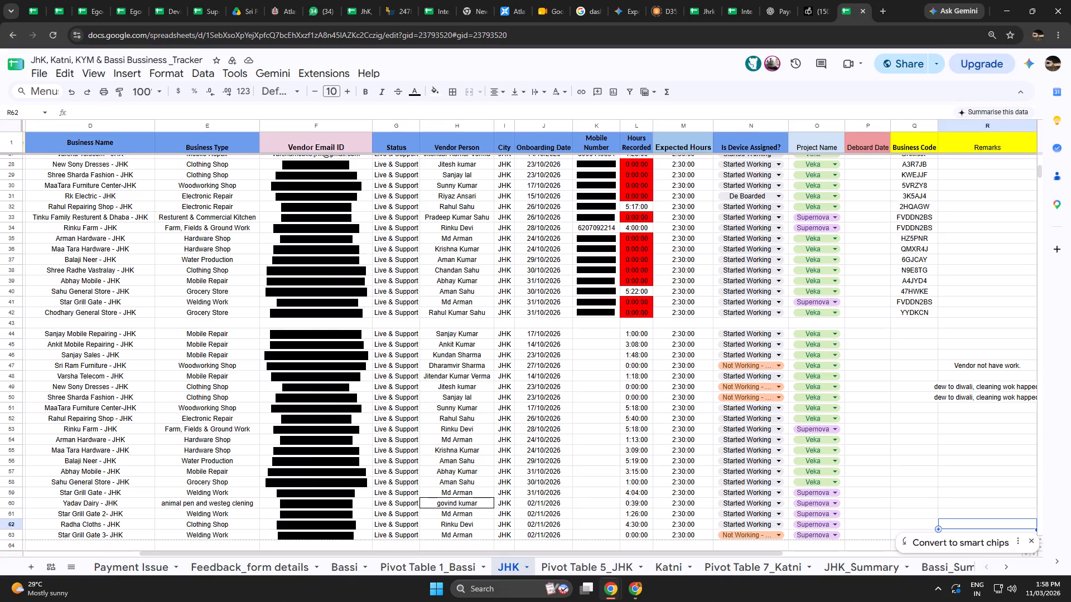
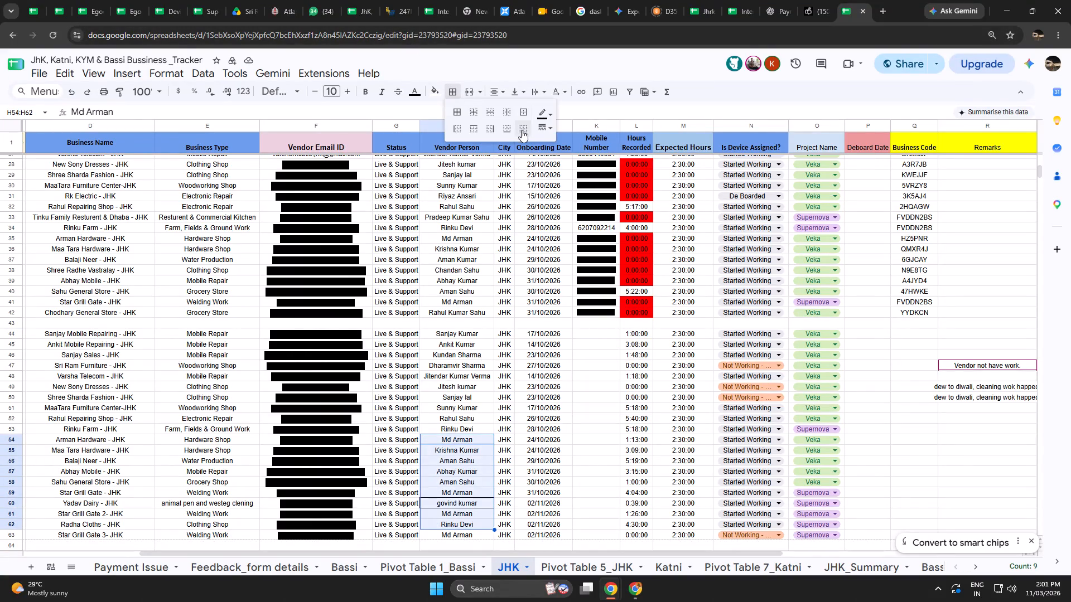
Clear the borders from the Vendor Person cells in rows 54 to 62.
left_click(522, 130)
left_click(582, 462)
scroll(584, 416, "down", 2)
scroll(583, 407, "up", 2)
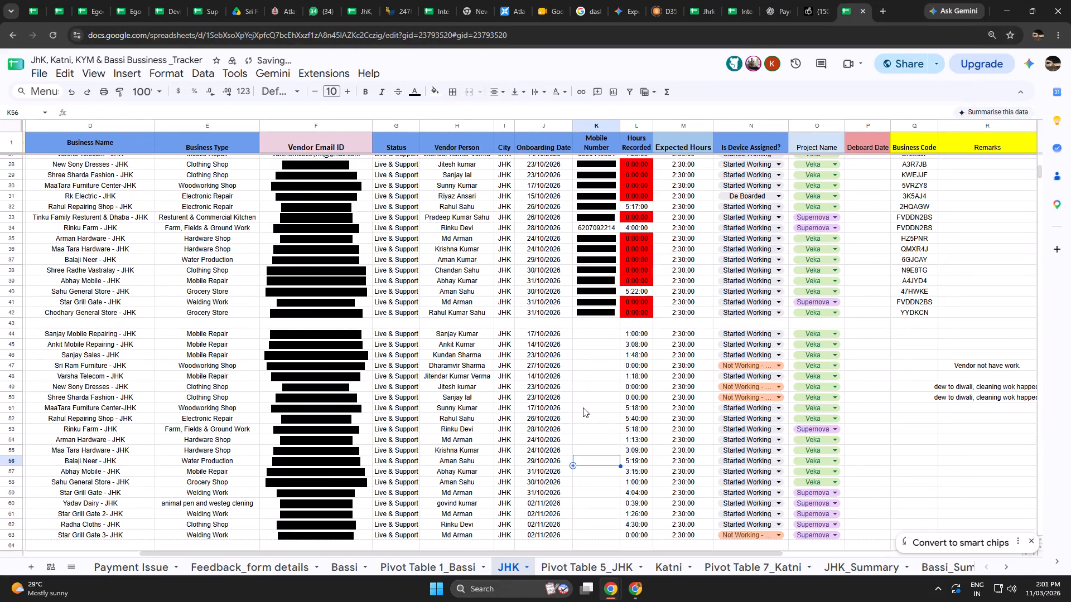
Check the number of Vendor Person entries in rows 44 to 63.
left_click_drag(453, 336, 466, 537)
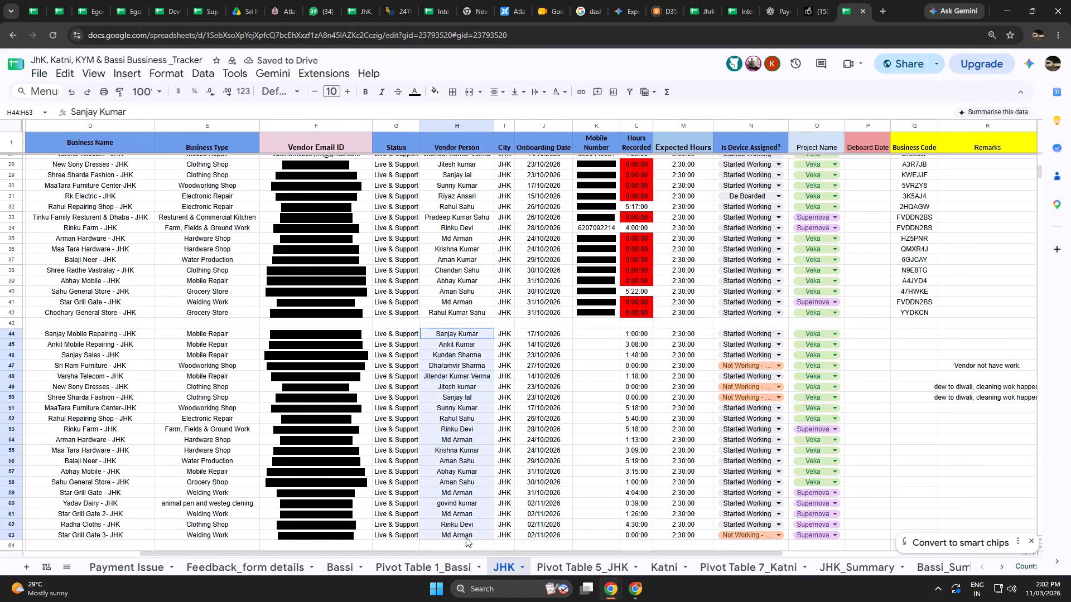
left_click_drag(466, 537, 461, 532)
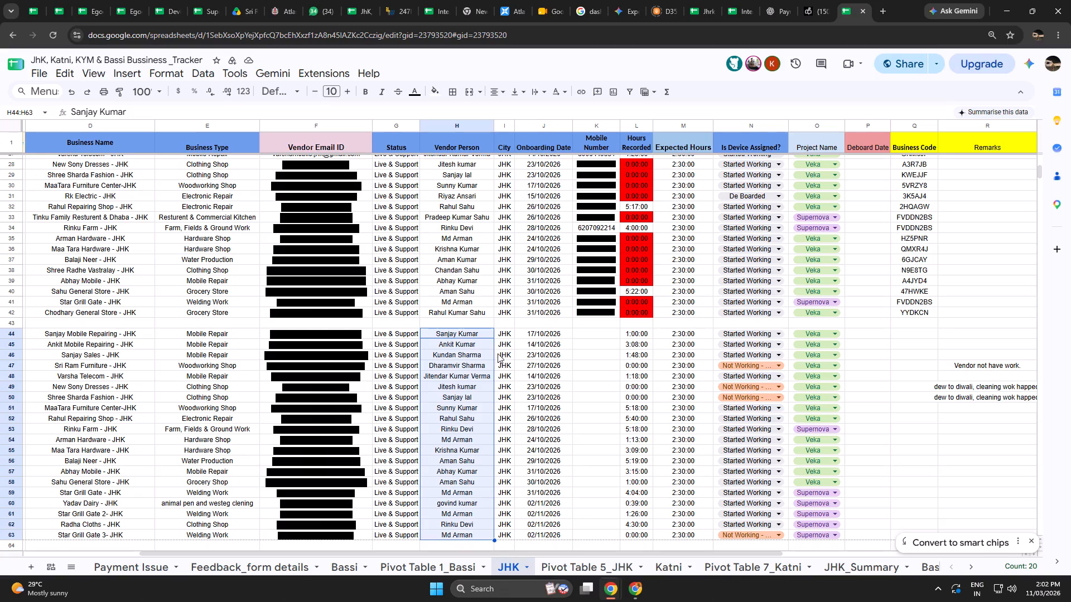
left_click(599, 332)
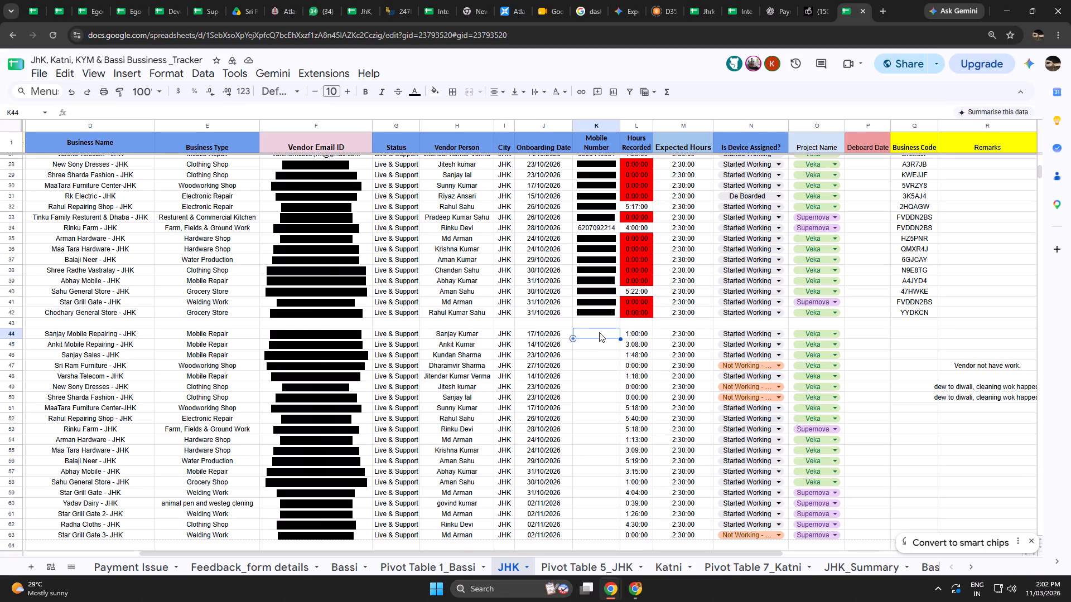
Insert "We Deployed Phone , but after revisit vendor says, " before the existing text of the New Sony Dresses remark in row 49.
left_click(976, 390)
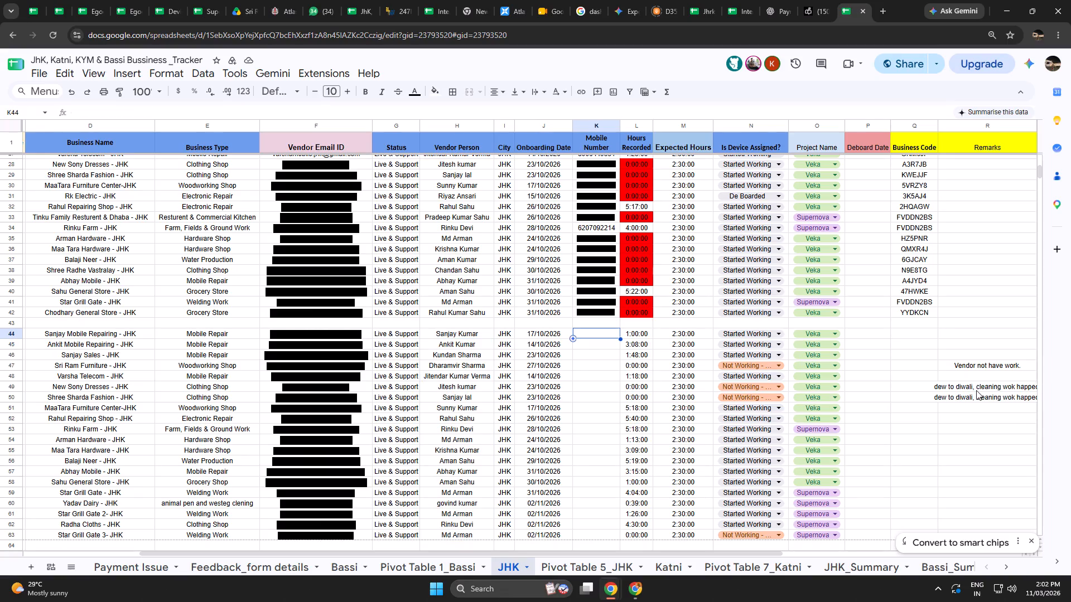
left_click(73, 109)
type("We")
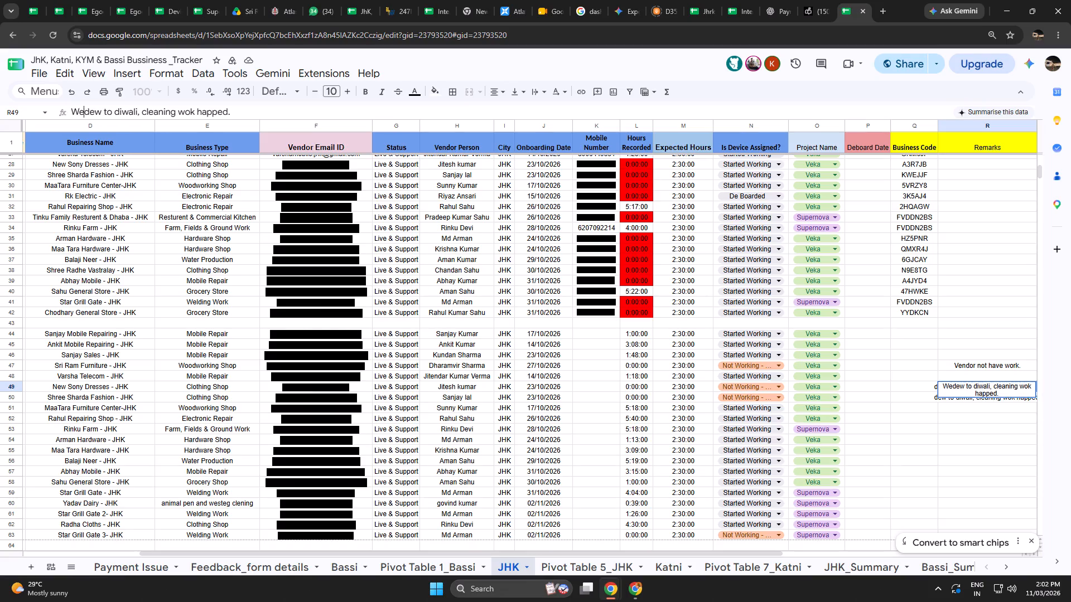
key("space")
type("Deployed")
key("space")
type("Phone")
key("space")
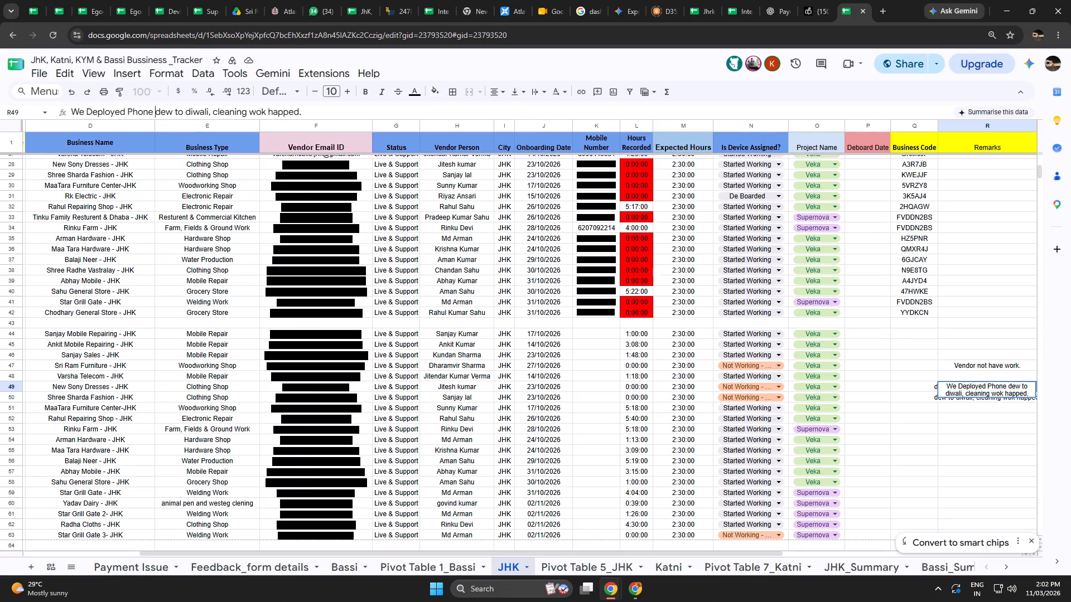
type(",")
key("space")
type("but ag")
key("BackSpace")
type("fter")
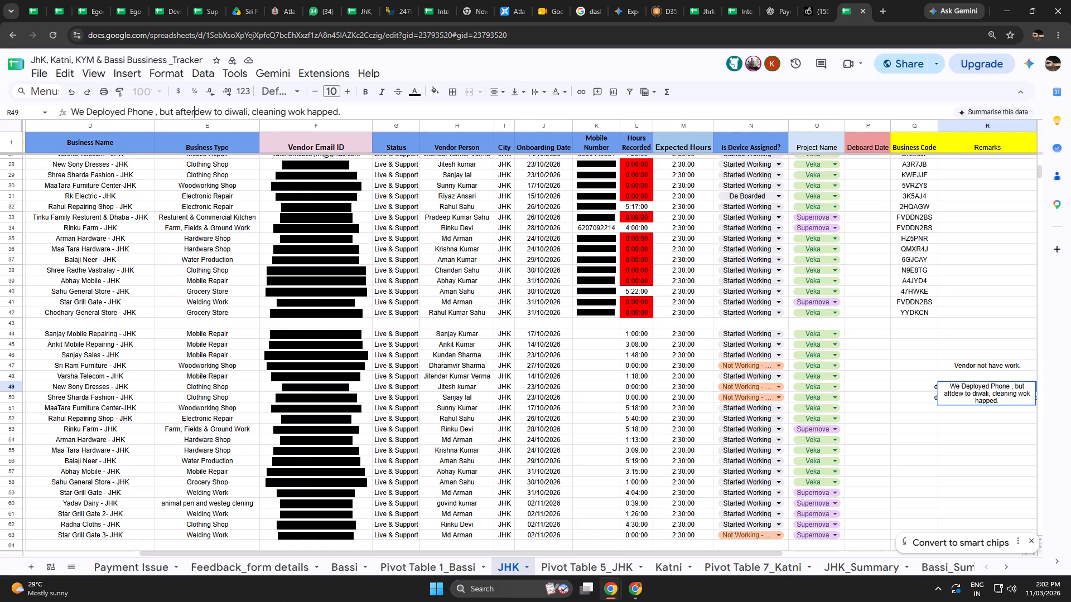
key("space")
type("revie")
key("BackSpace")
type("ist")
key("space")
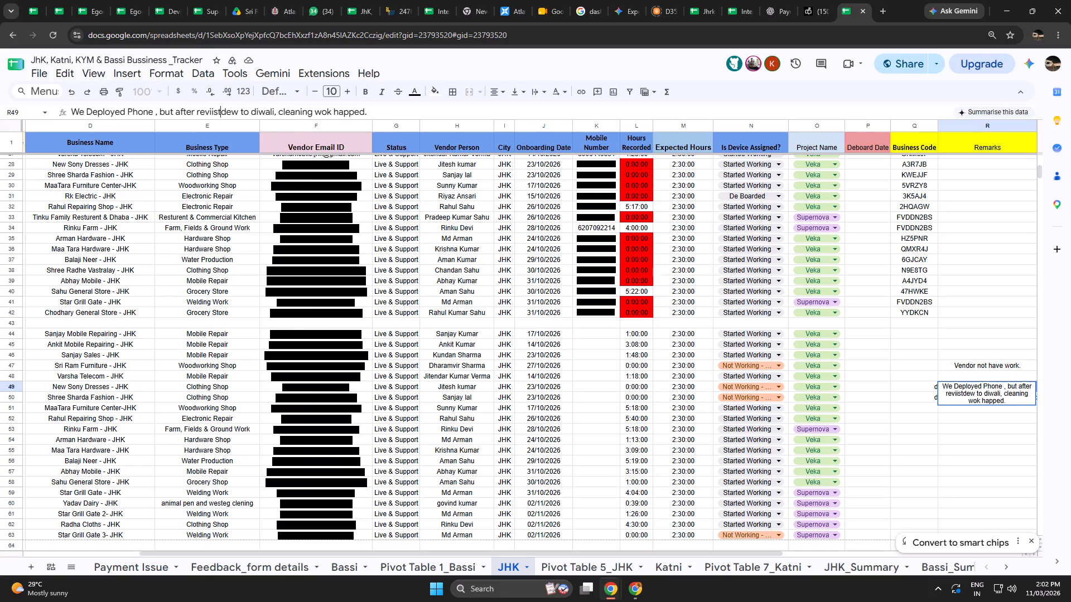
key("BackSpace")
key("BackSpace")
key("BackSpace")
key("BackSpace")
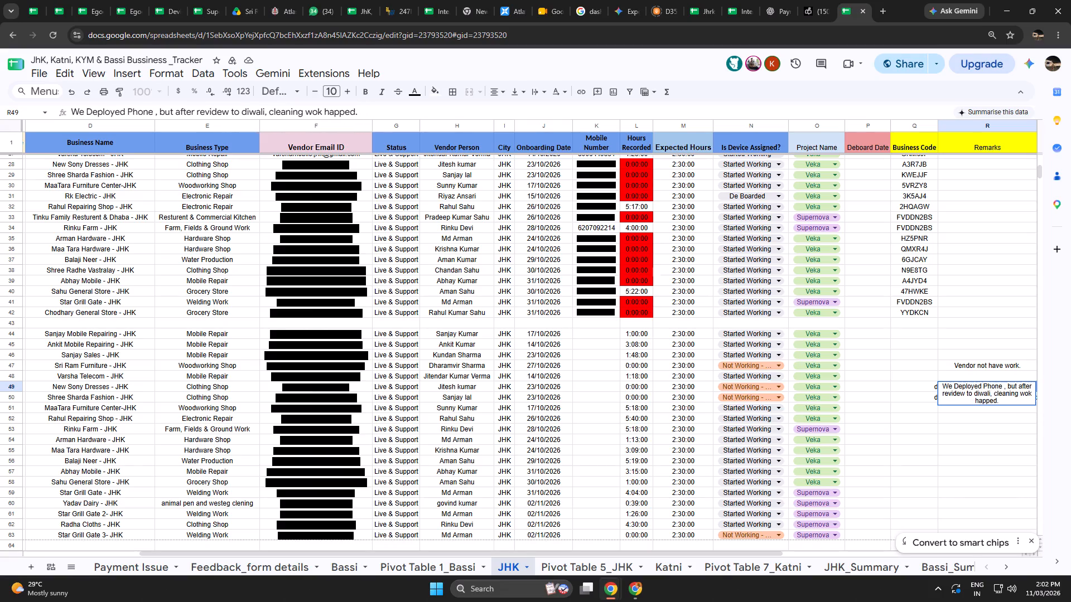
type("sit")
key("space")
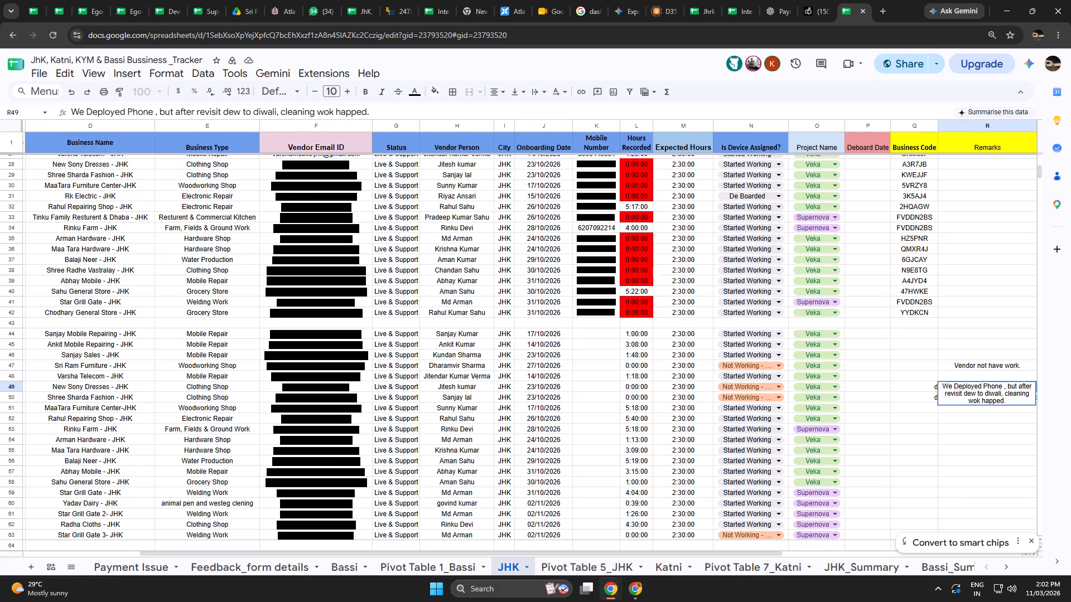
type("vens")
key("BackSpace")
key("d")
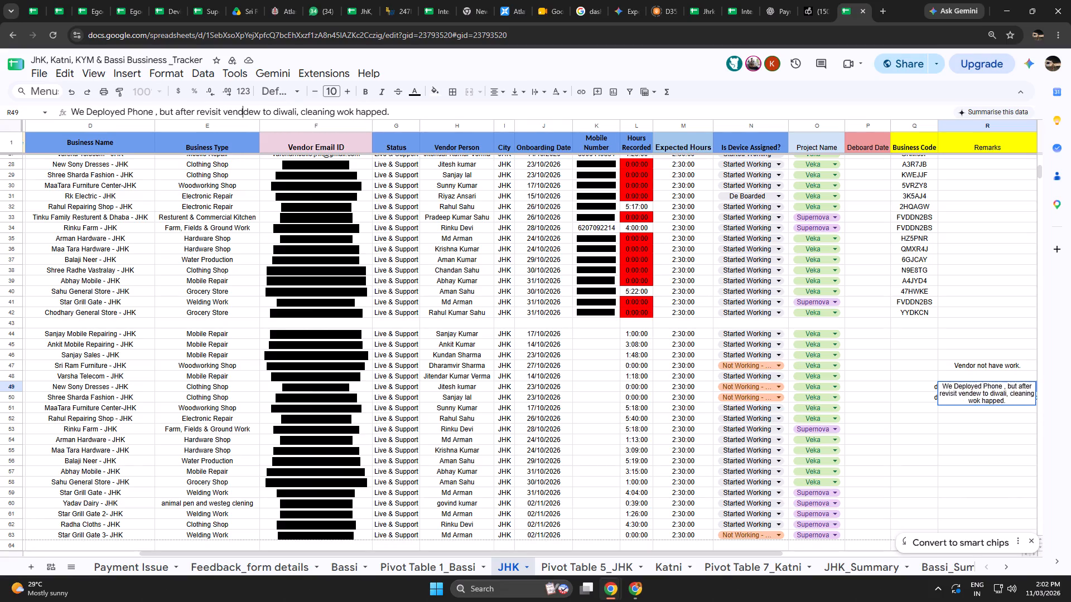
type("or says")
key("space")
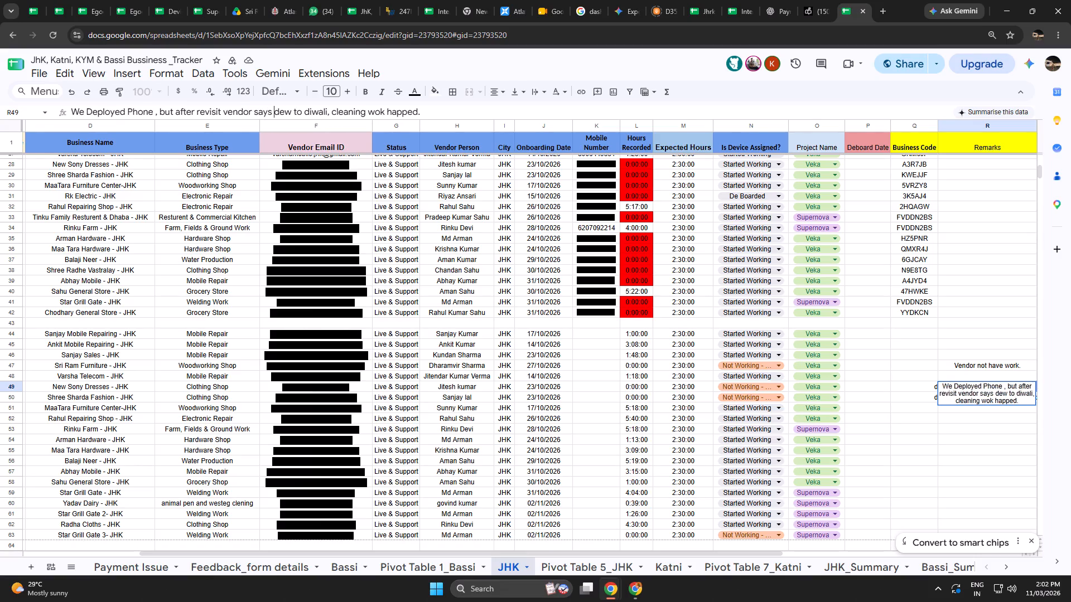
key("BackSpace")
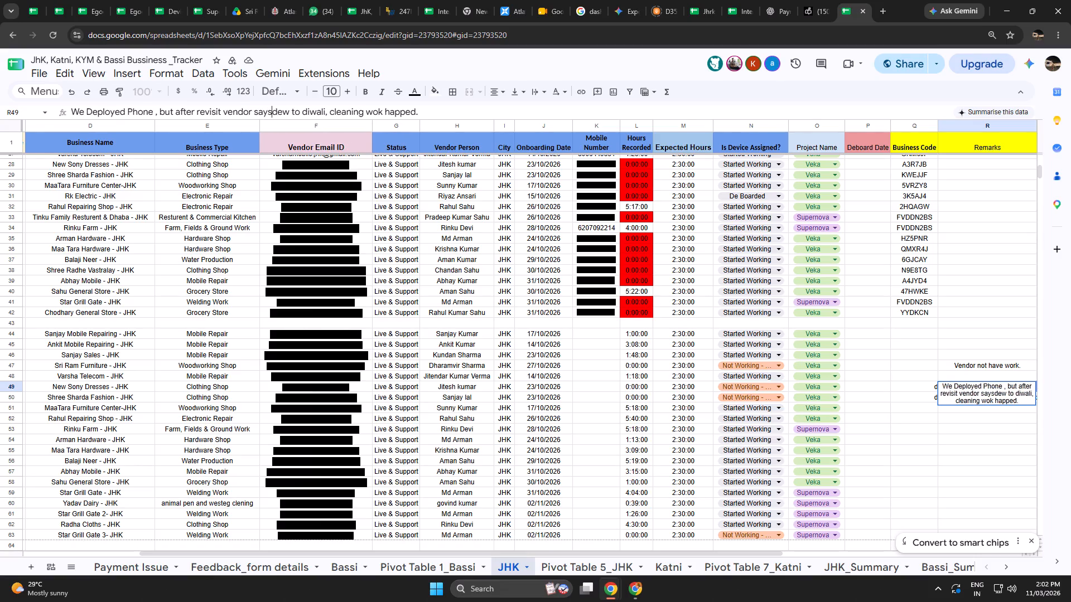
key("period")
key("BackSpace")
type(",")
key("space")
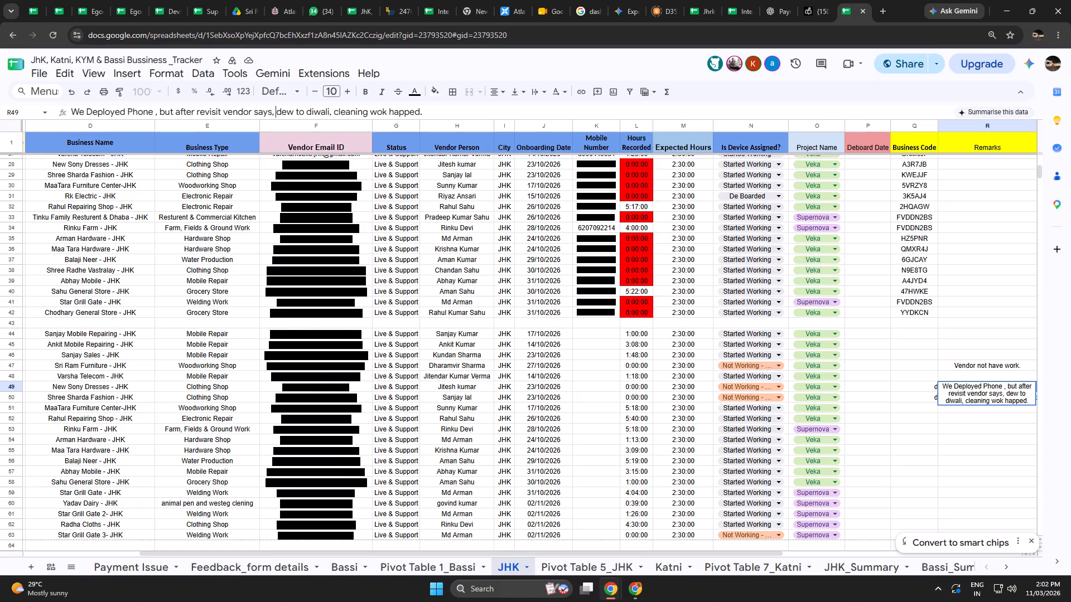
End the New Sony Dresses remark in row 49 with ", so they record from tommorow." in place of its final period.
key("Right")
key("Right")
key("Right")
key("Right")
key("Right")
key("Right")
key("Right")
key("Right")
key("Right")
key("Right")
key("Right")
key("Right")
key("Right")
key("Right")
key("Right")
key("Right")
key("Right")
key("Right")
key("Right")
key("Right")
key("BackSpace")
key("space")
key("BackSpace")
type(", so they record")
key("space")
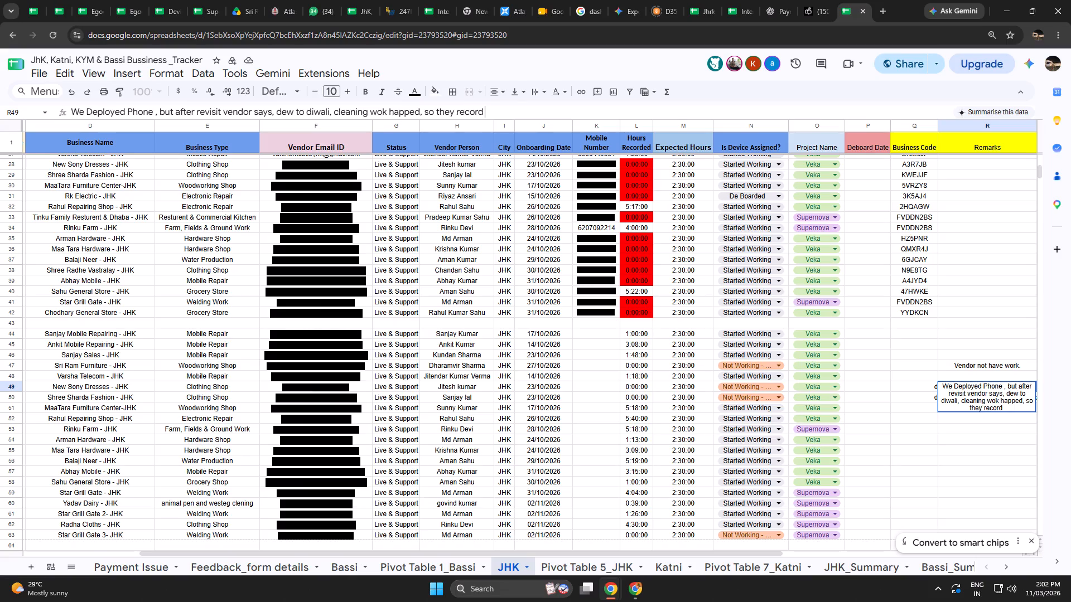
key("f")
key("BackSpace")
type("from tommow")
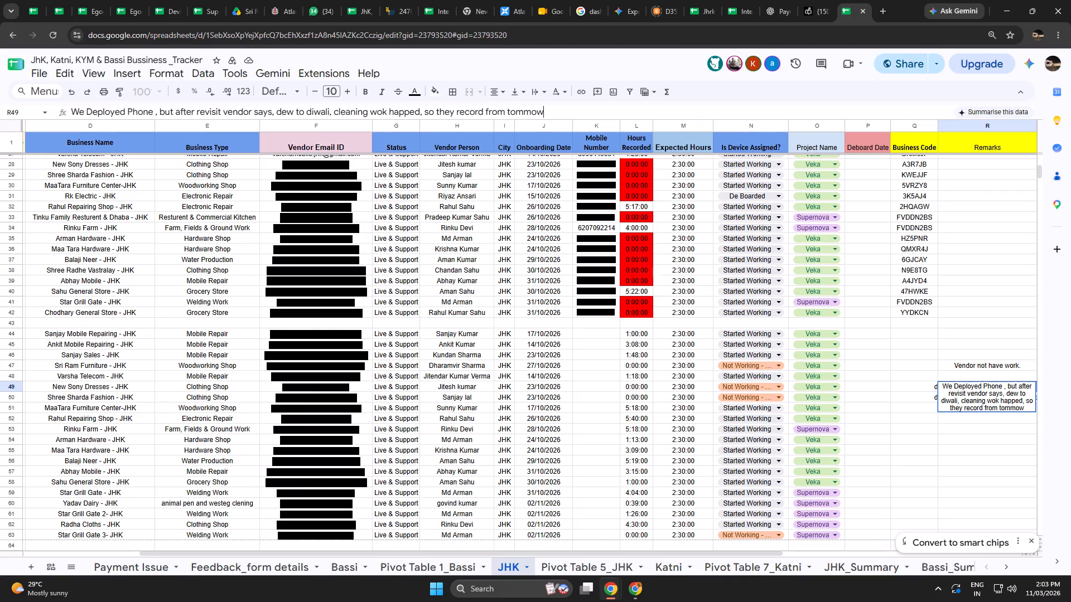
key("BackSpace")
type("row")
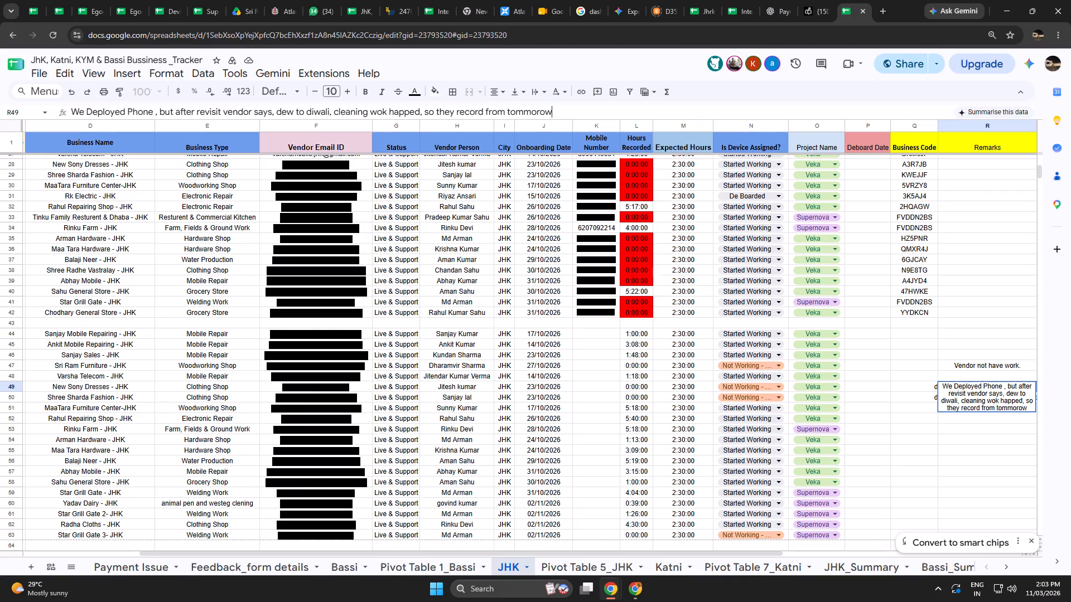
key("period")
key("Return")
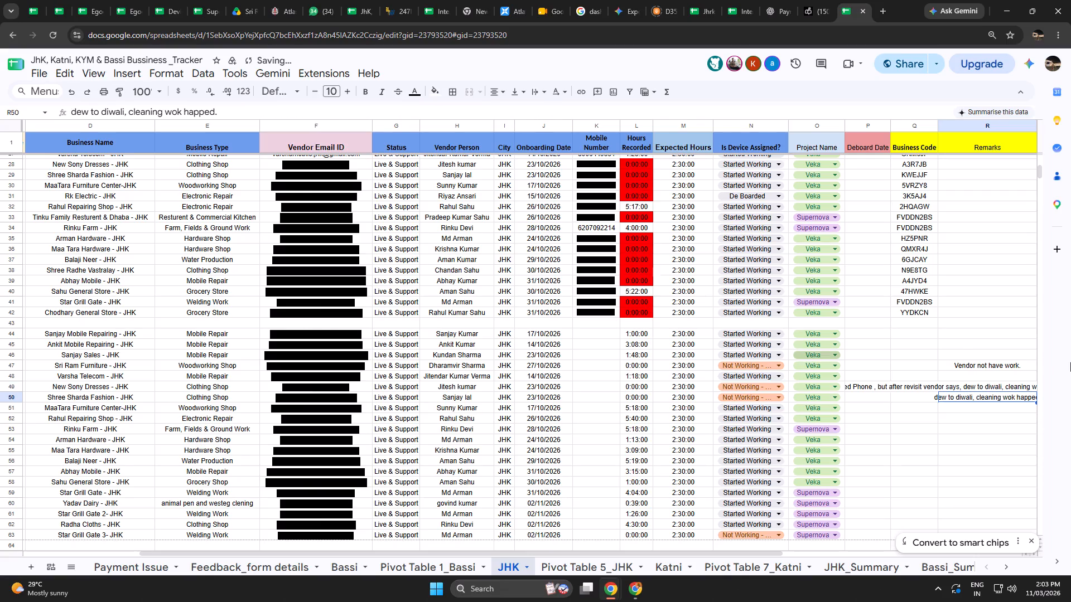
Fill the New Sony Dresses remark down into the Remarks cell of Shree Sharda Fashion in row 50.
left_click_drag(965, 391, 965, 399)
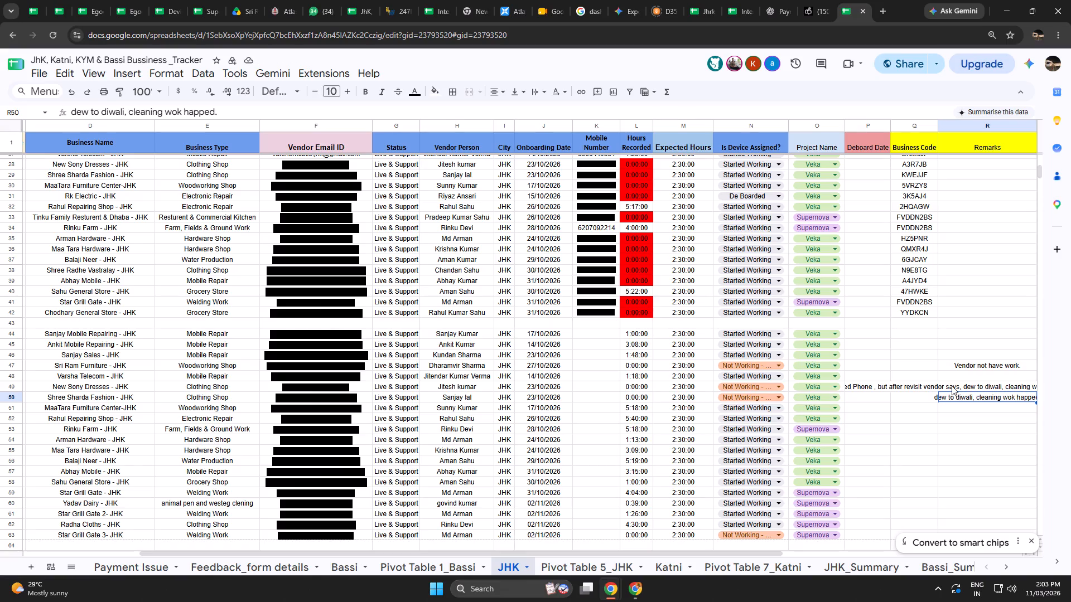
left_click_drag(952, 386, 953, 398)
key("ctrl+d")
left_click(958, 429)
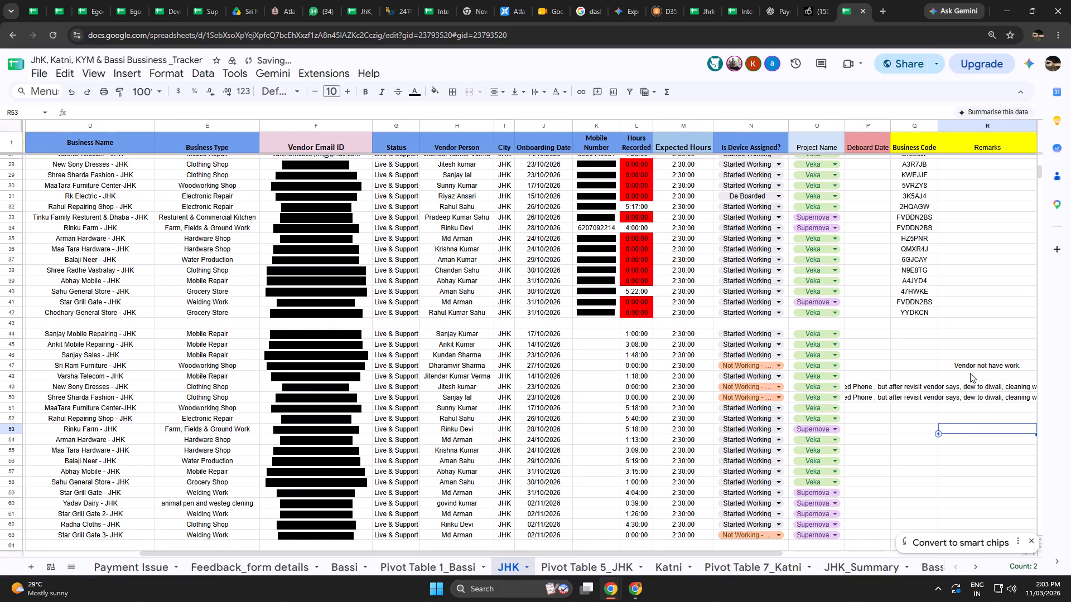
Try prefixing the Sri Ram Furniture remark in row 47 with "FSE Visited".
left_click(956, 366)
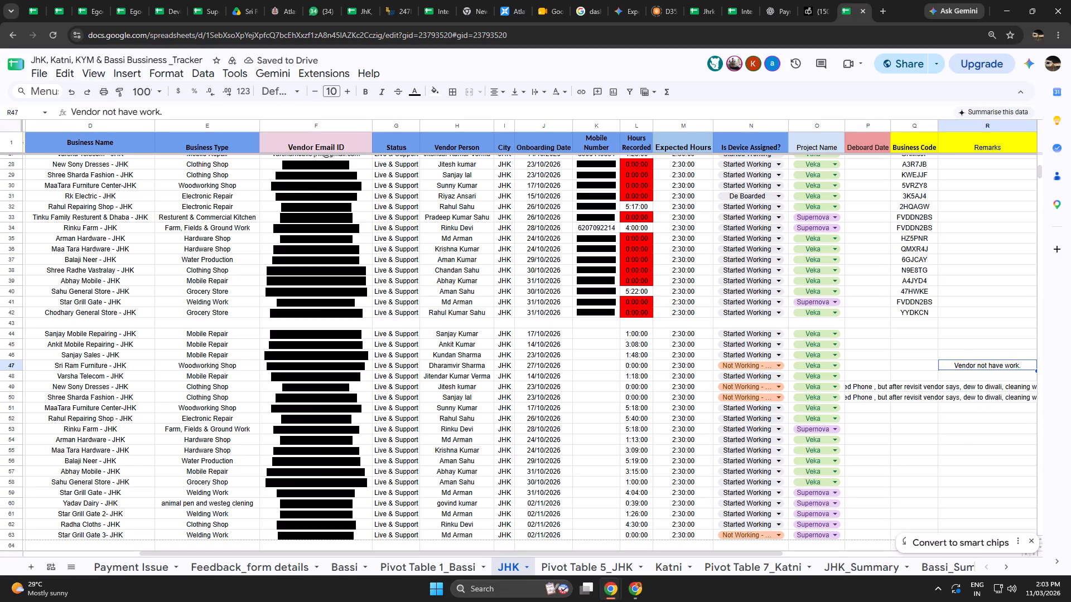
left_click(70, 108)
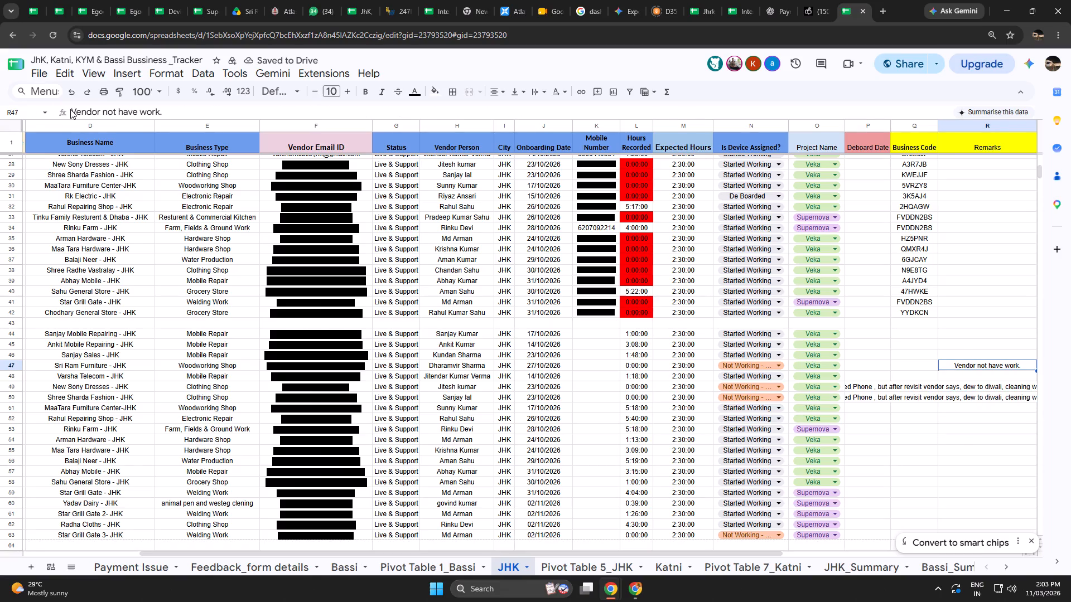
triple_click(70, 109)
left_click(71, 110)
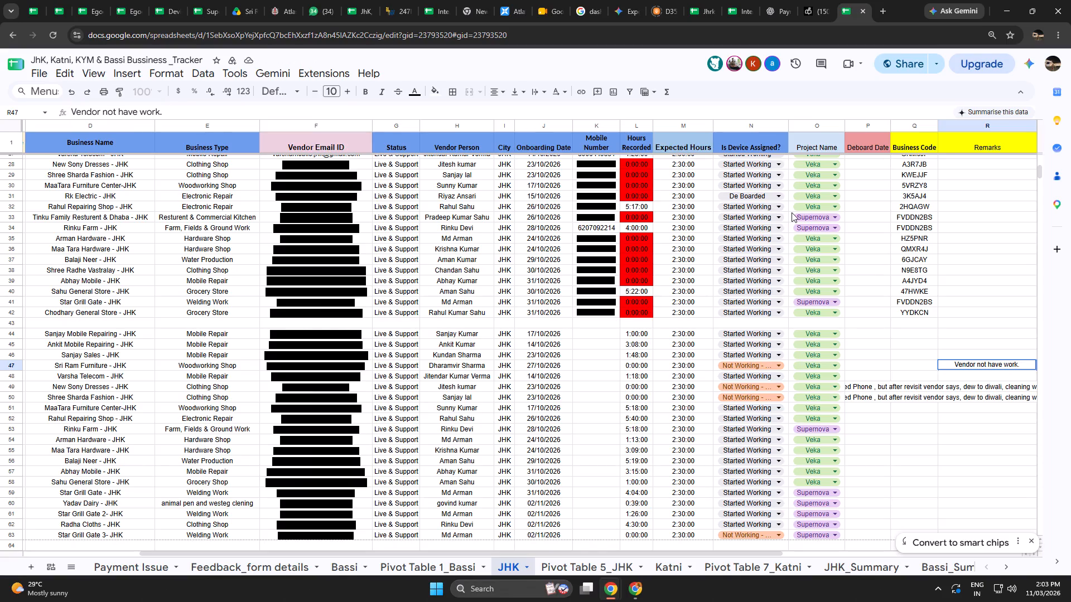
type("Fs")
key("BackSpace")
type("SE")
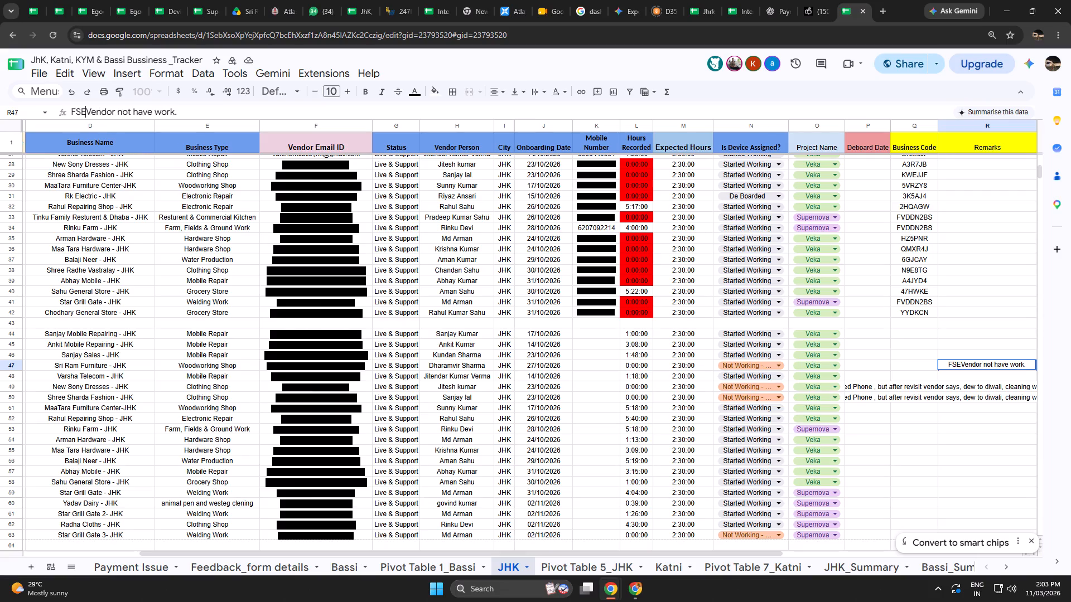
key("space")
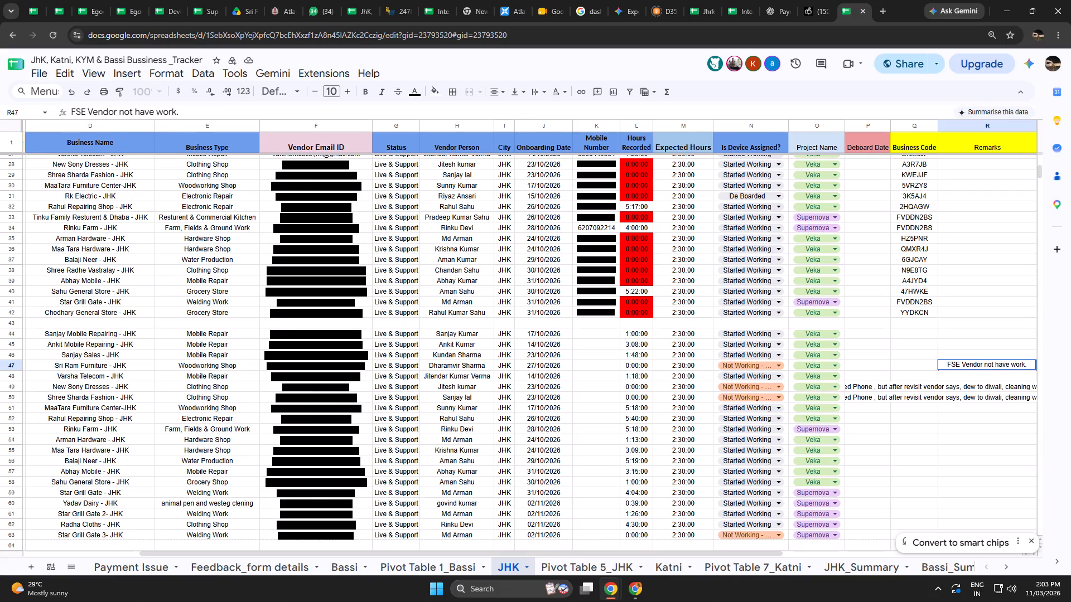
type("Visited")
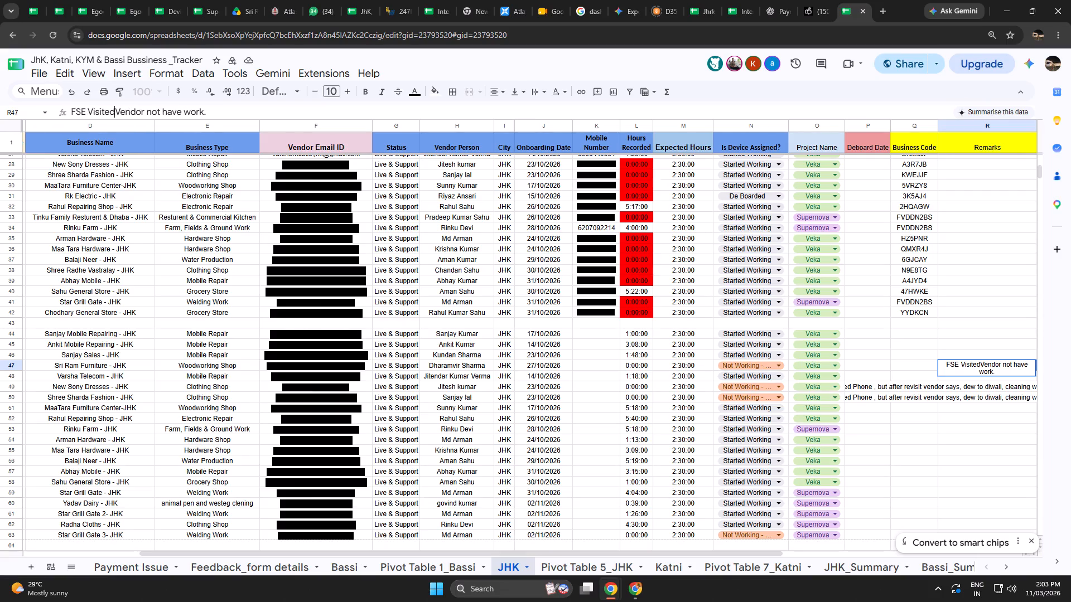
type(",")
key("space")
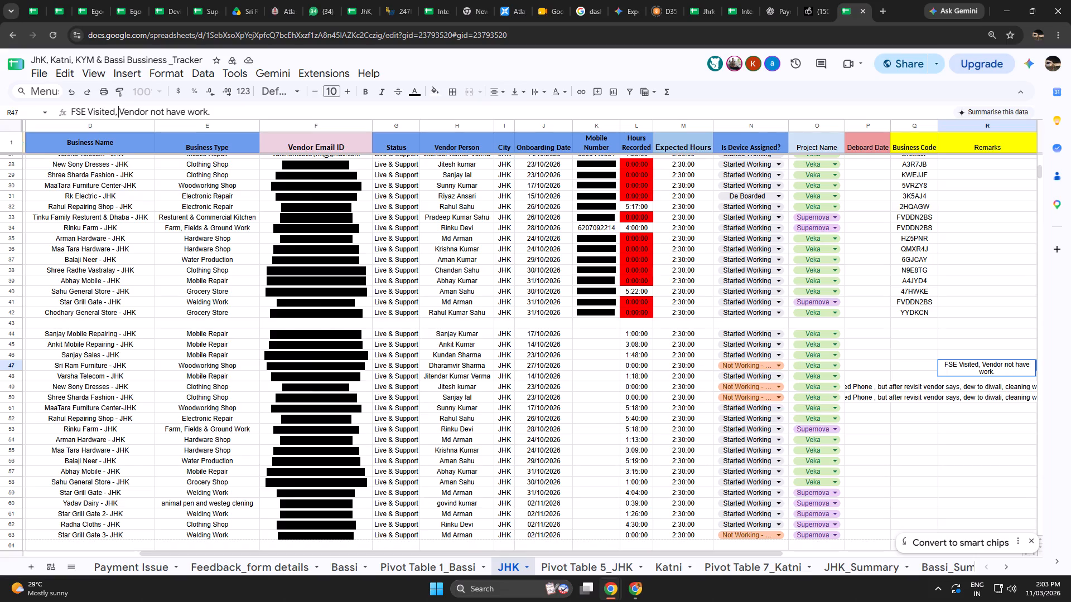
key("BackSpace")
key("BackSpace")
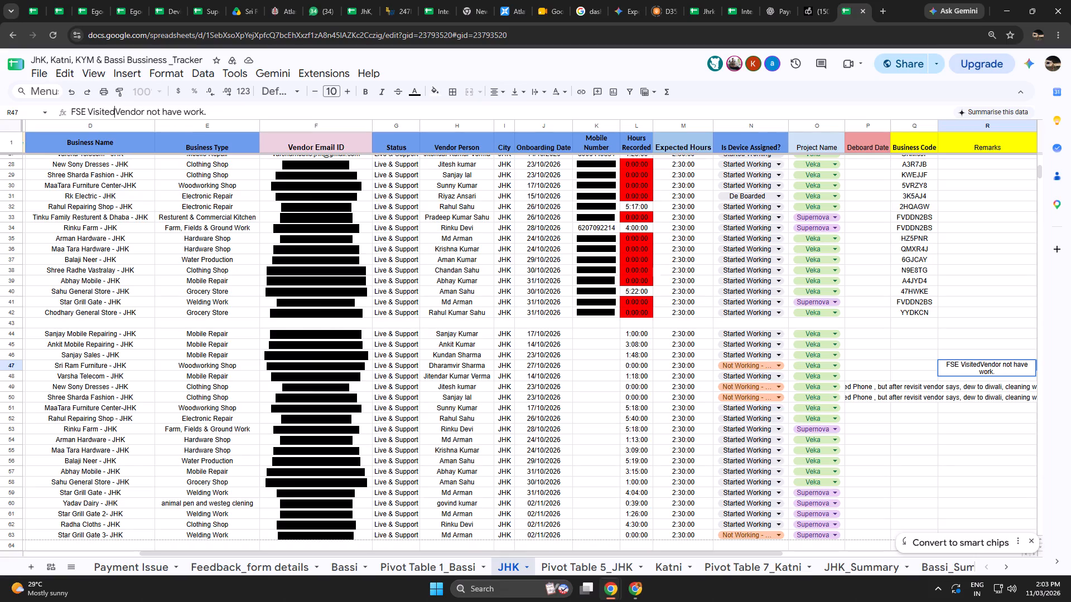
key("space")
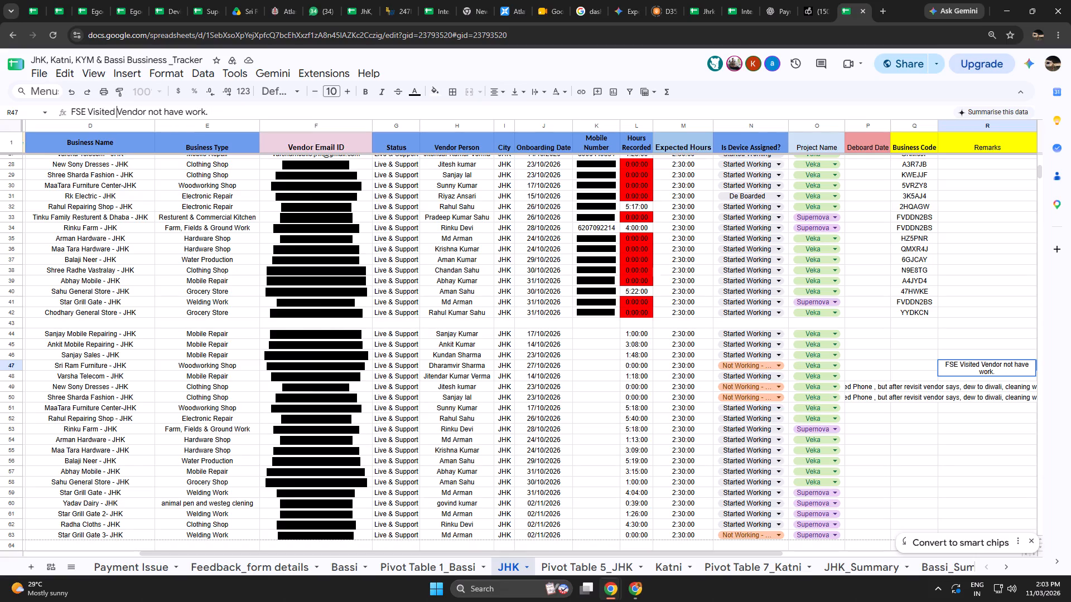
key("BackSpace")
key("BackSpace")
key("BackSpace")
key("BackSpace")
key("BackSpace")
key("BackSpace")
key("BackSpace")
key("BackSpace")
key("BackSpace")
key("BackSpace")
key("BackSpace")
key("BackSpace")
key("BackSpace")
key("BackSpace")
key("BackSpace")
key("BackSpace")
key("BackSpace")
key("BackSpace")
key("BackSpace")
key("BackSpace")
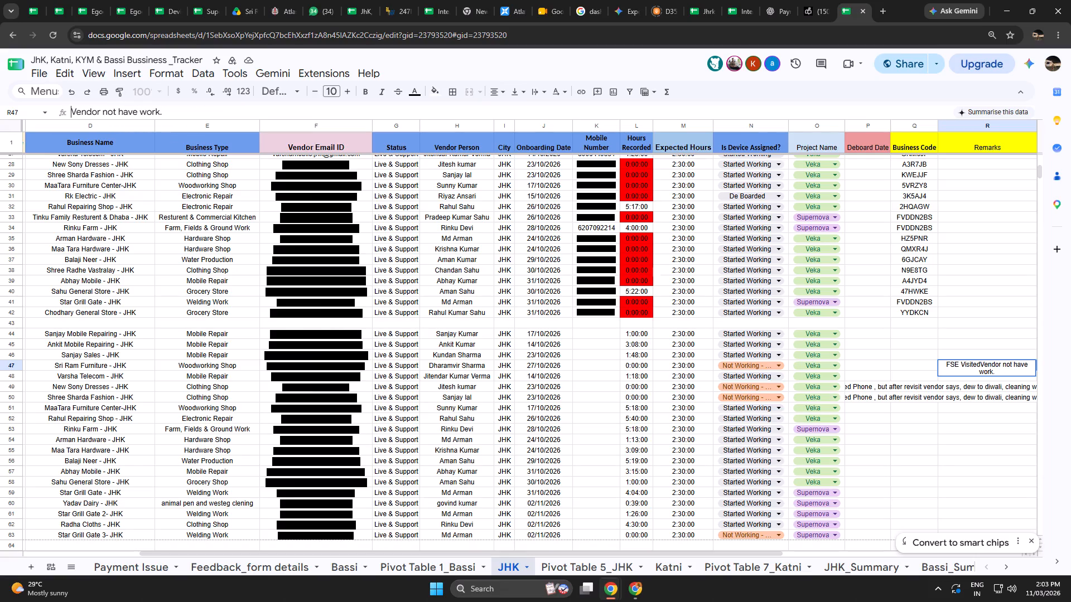
Insert "device deployed, " before "Vendor not have work." in the Sri Ram Furniture remark in row 47.
type("device")
key("space")
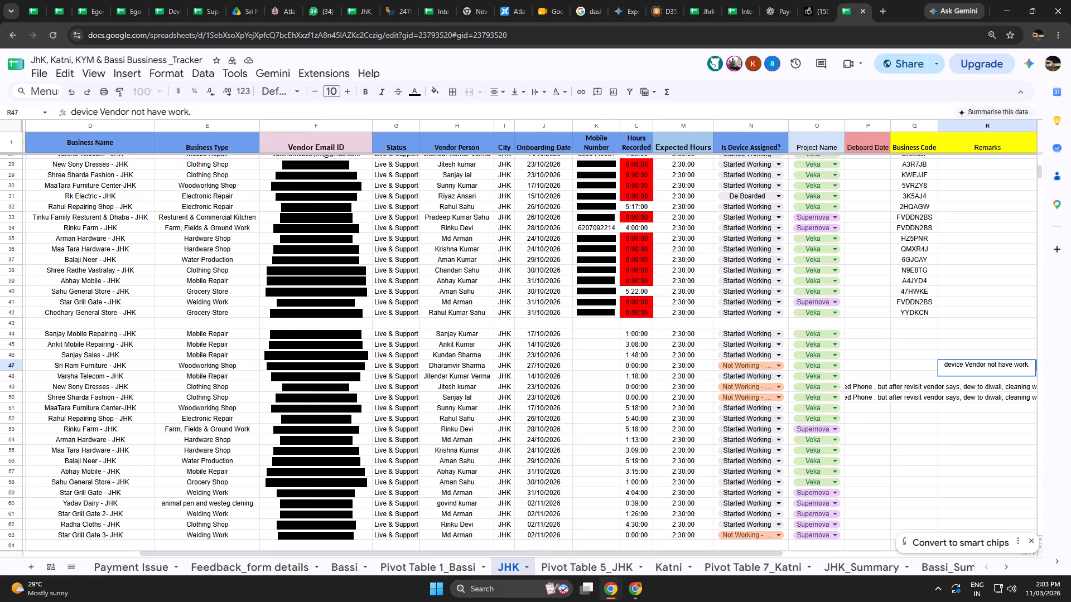
type("deployed")
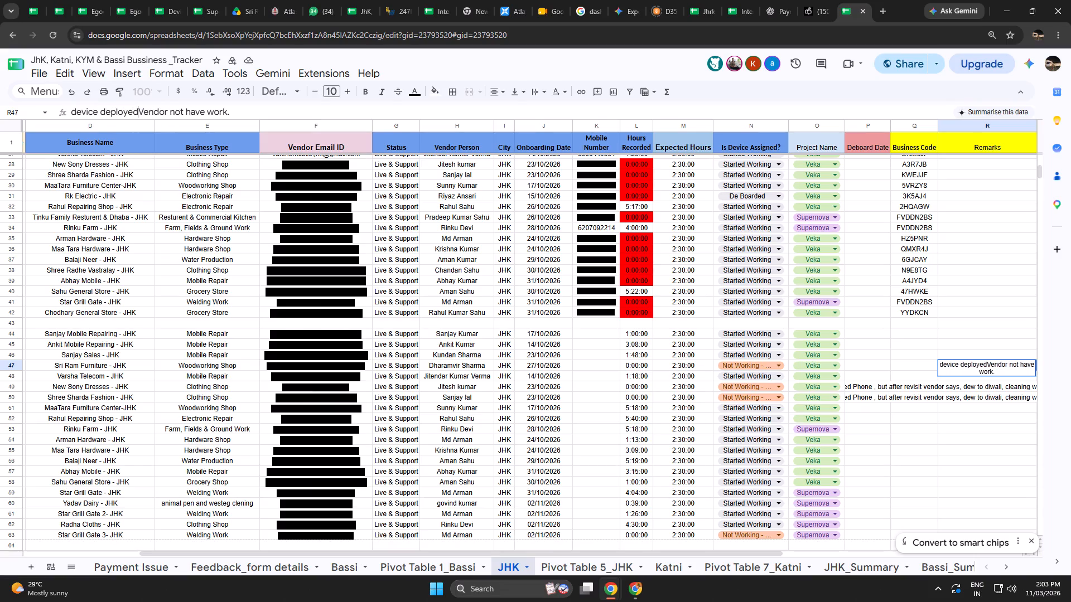
key("space")
key("BackSpace")
type(",")
key("space")
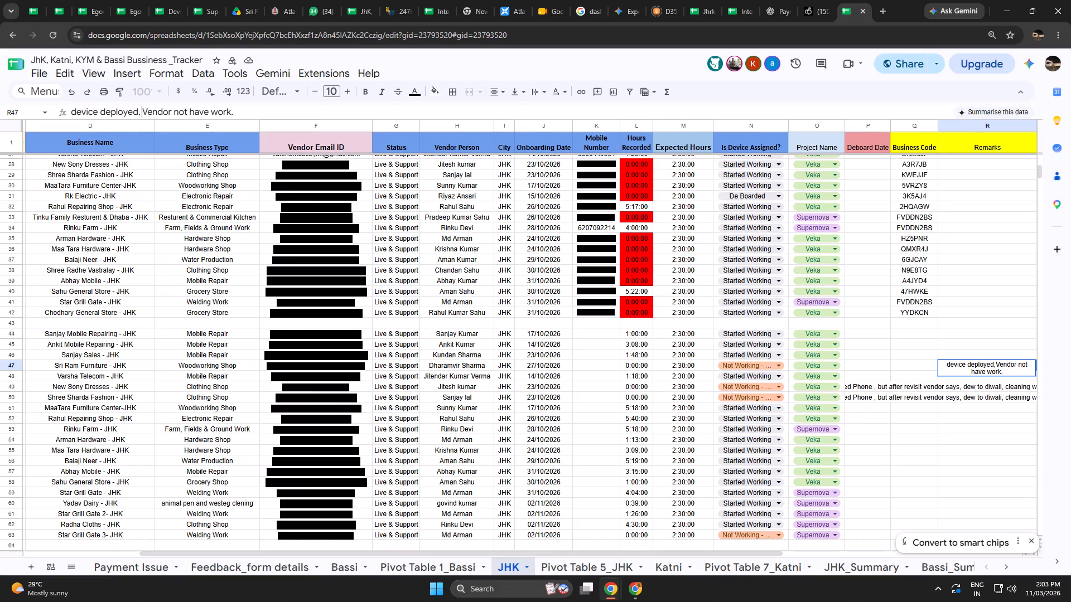
Remove the final period from the Sri Ram Furniture remark in row 47.
key("Right")
key("Right")
key("Right")
key("Right")
key("Right")
key("Right")
key("Right")
key("Right")
key("Right")
key("Right")
key("Right")
key("Right")
key("Right")
key("Right")
key("Right")
key("Right")
key("Right")
key("Right")
key("Right")
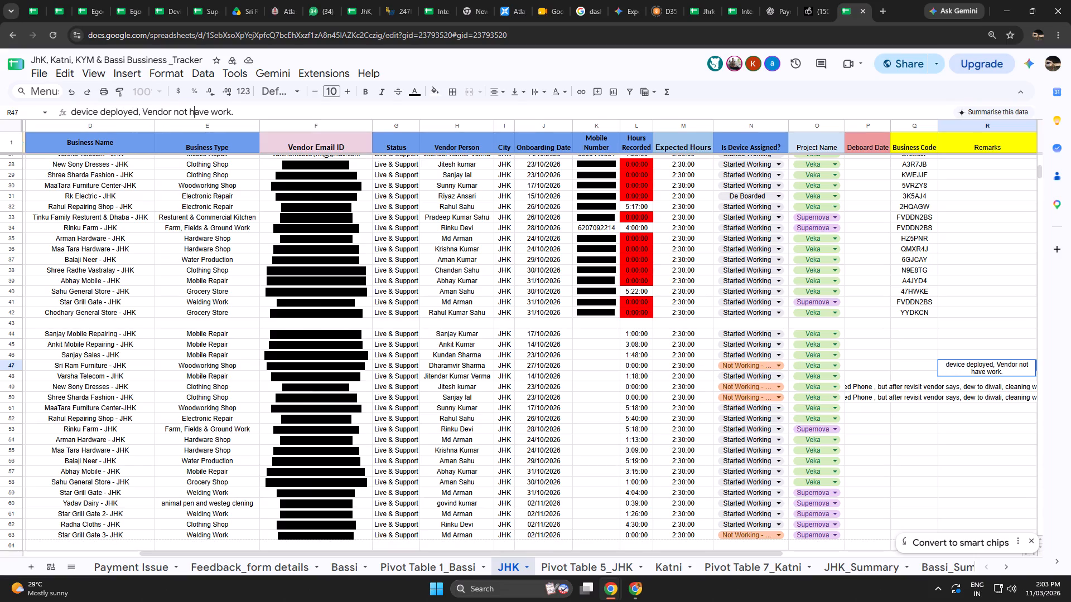
key("Right")
key("Right")
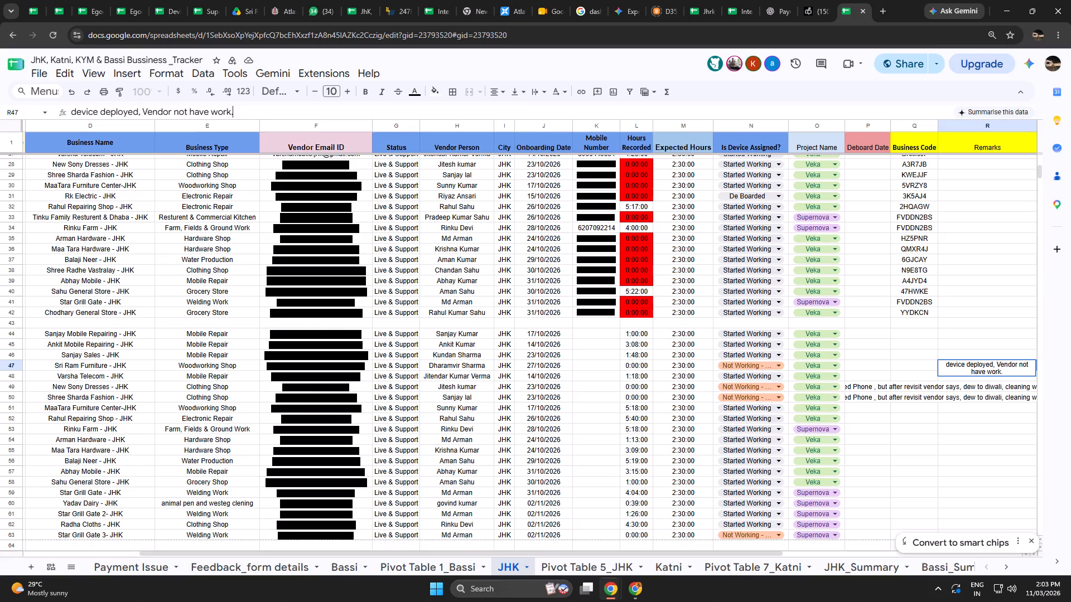
key("Left")
key("Left")
key("Left")
key("Left")
key("Left")
key("Left")
key("Left")
key("Left")
key("Left")
key("Left")
key("Left")
key("Left")
key("Left")
key("Right")
key("Right")
key("Right")
key("Right")
key("Right")
key("Right")
key("Right")
key("Right")
key("Right")
key("Right")
key("Right")
key("Right")
key("Right")
key("BackSpace")
key("space")
Insert "Afternoon " before "Vendor" in the Sri Ram Furniture remark.
key("Left")
key("Left")
key("Left")
key("Left")
key("Left")
key("Left")
key("Left")
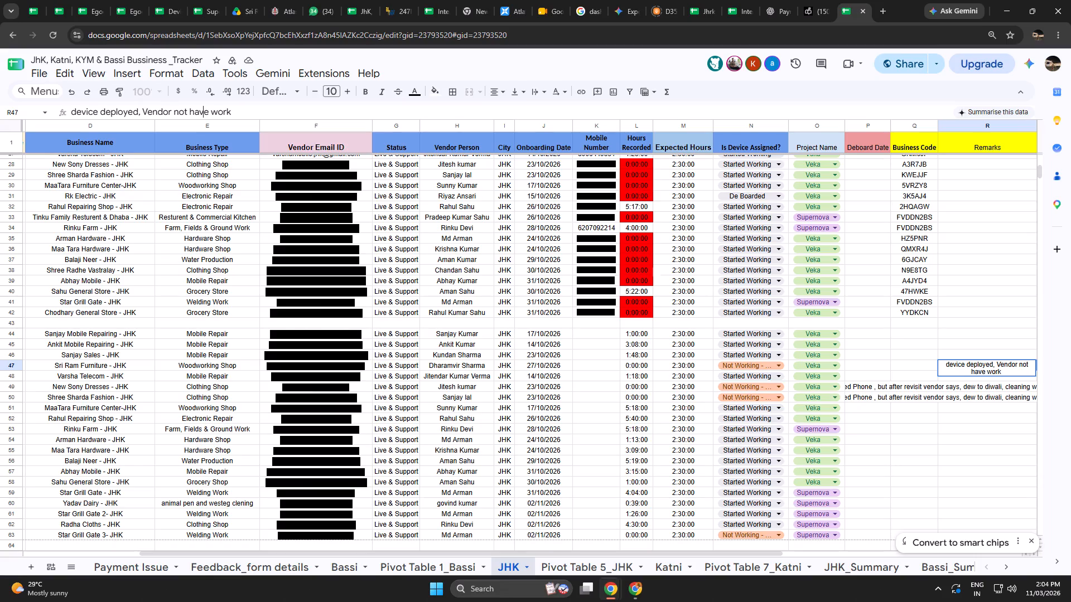
key("Left")
key("Left")
key("Left")
key("Left")
key("Left")
key("Left")
key("Left")
key("Left")
key("Left")
key("Left")
key("Left")
key("Left")
key("Left")
key("Left")
key("a")
key("BackSpace")
key("space")
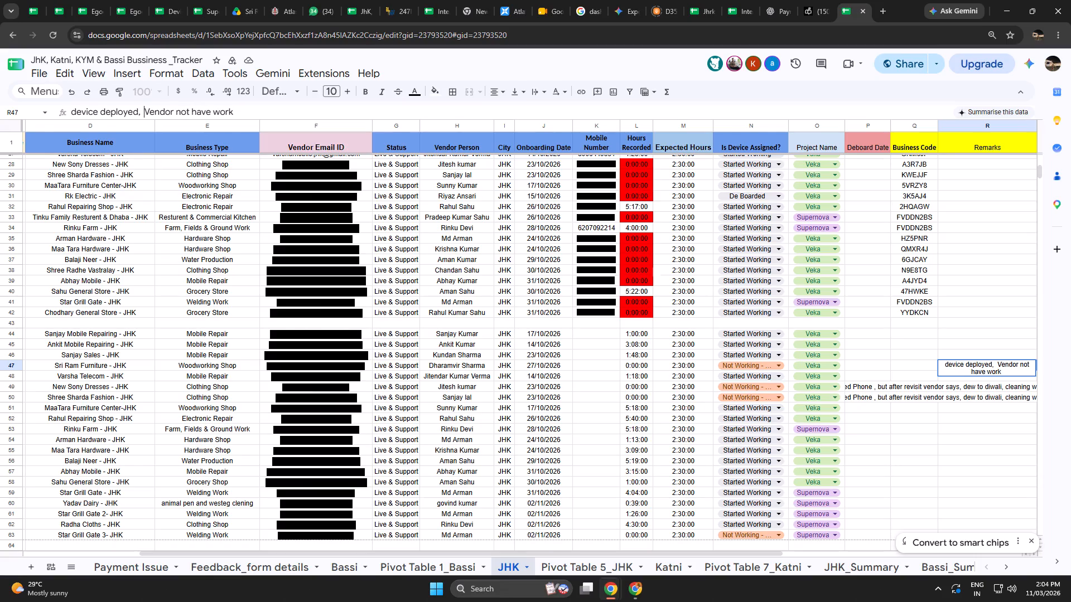
type("A")
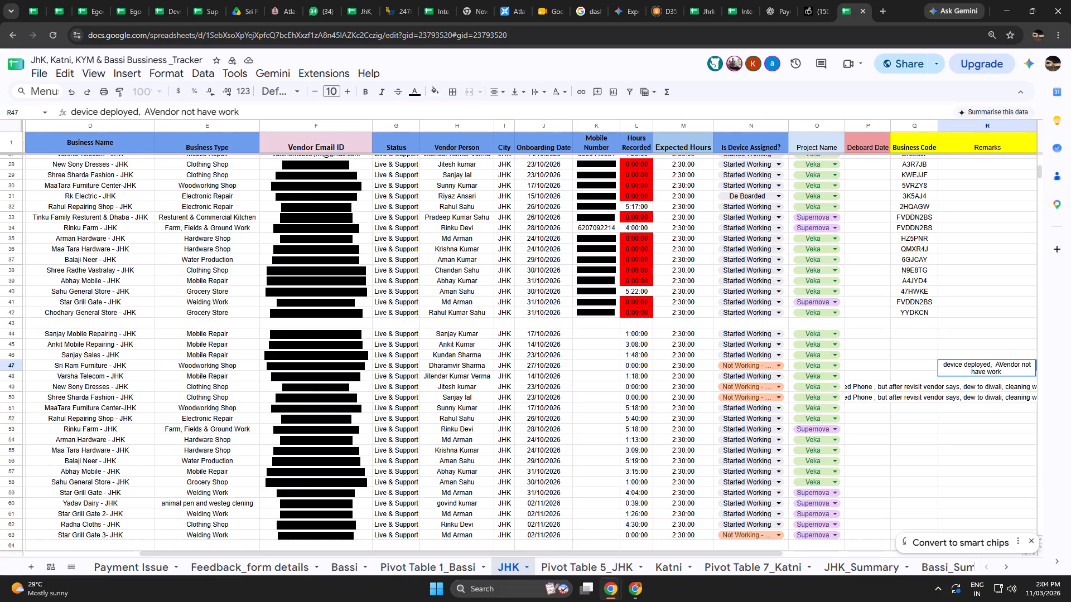
key("f")
type("term")
key("BackSpace")
type("noon")
key("space")
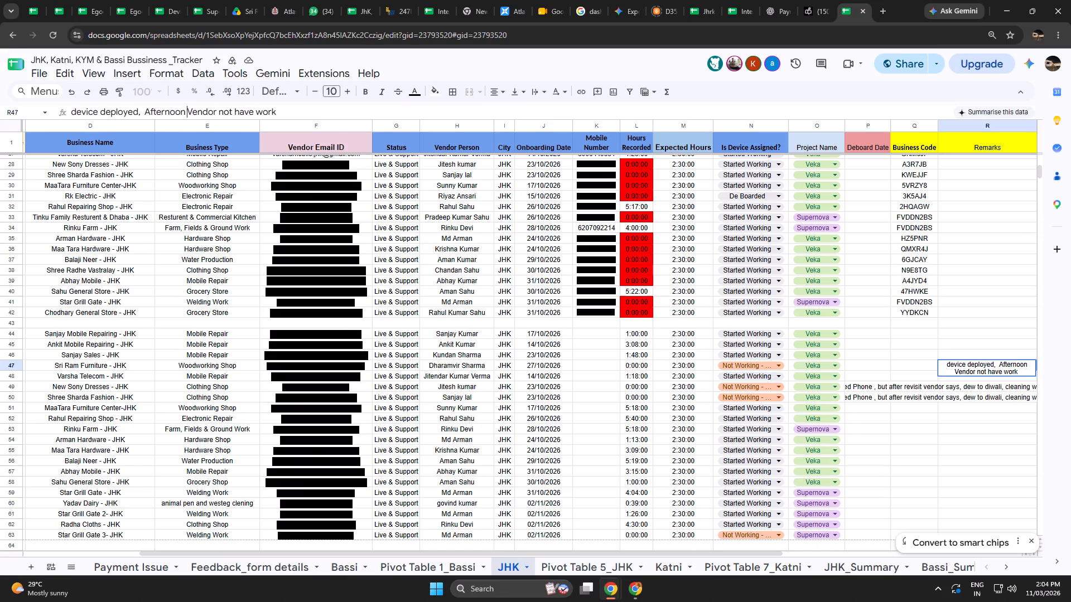
Insert "says" after "Vendor" in the Sri Ram Furniture remark.
key("Right")
key("Right")
key("Right")
key("Right")
key("Right")
key("Right")
key("space")
type("say")
type("s")
key("space")
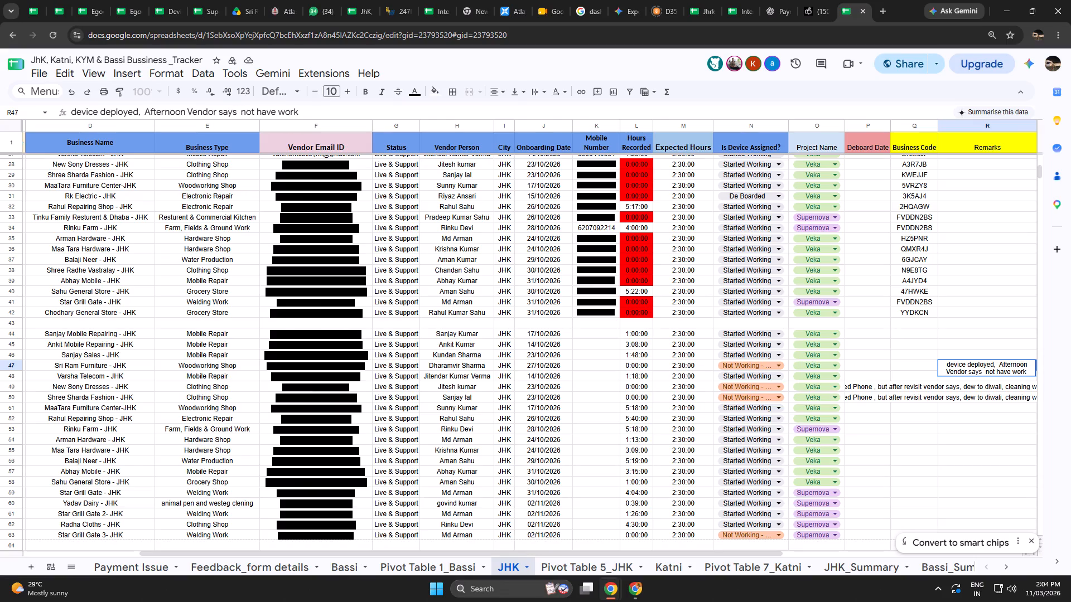
Extend the end of the Sri Ram Furniture remark with ", So we deborded in afternoon" and commit the cell.
key("Right")
key("Right")
key("Right")
key("Right")
key("Right")
key("Right")
key("Right")
key("Right")
key("Right")
key("Right")
key("Right")
key("Right")
key("Right")
key("Right")
key("period")
key("BackSpace")
type(",")
key("space")
type("So we plan")
key("space")
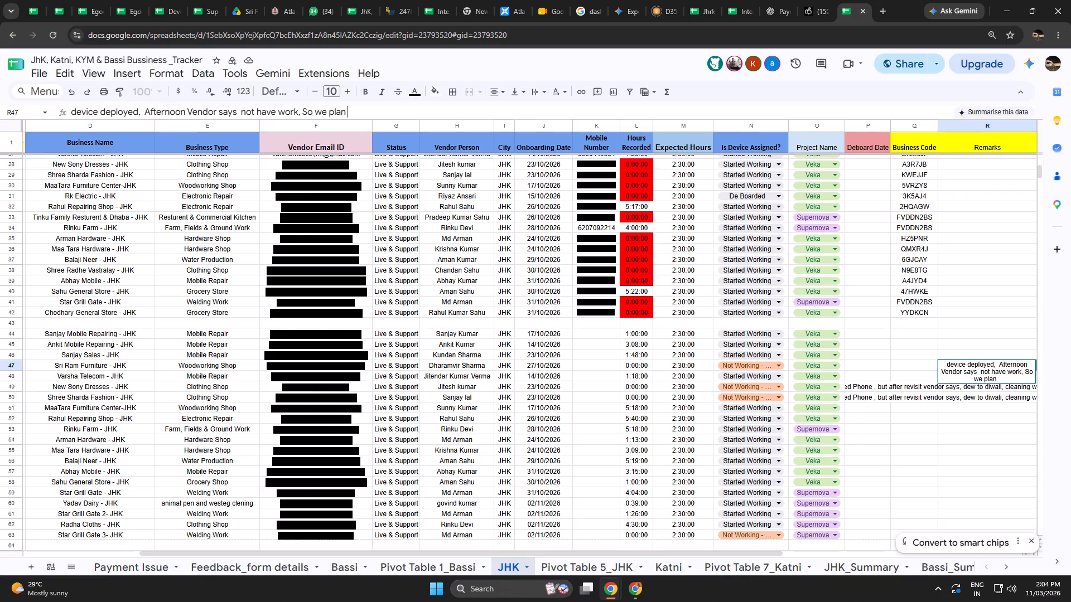
key("t")
key("BackSpace")
type("for d")
key("BackSpace")
key("BackSpace")
key("BackSpace")
key("BackSpace")
key("BackSpace")
key("BackSpace")
type("ed")
key("space")
key("BackSpace")
key("BackSpace")
key("BackSpace")
key("BackSpace")
key("BackSpace")
key("BackSpace")
key("BackSpace")
key("BackSpace")
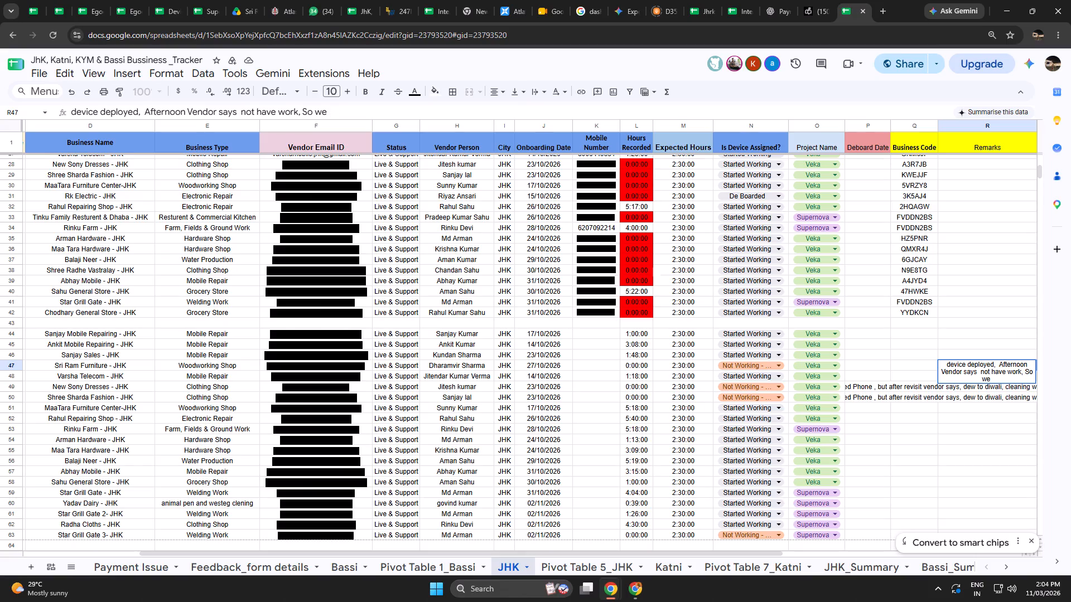
key("space")
type("deborded")
key("space")
type("in afternoon")
key("Return")
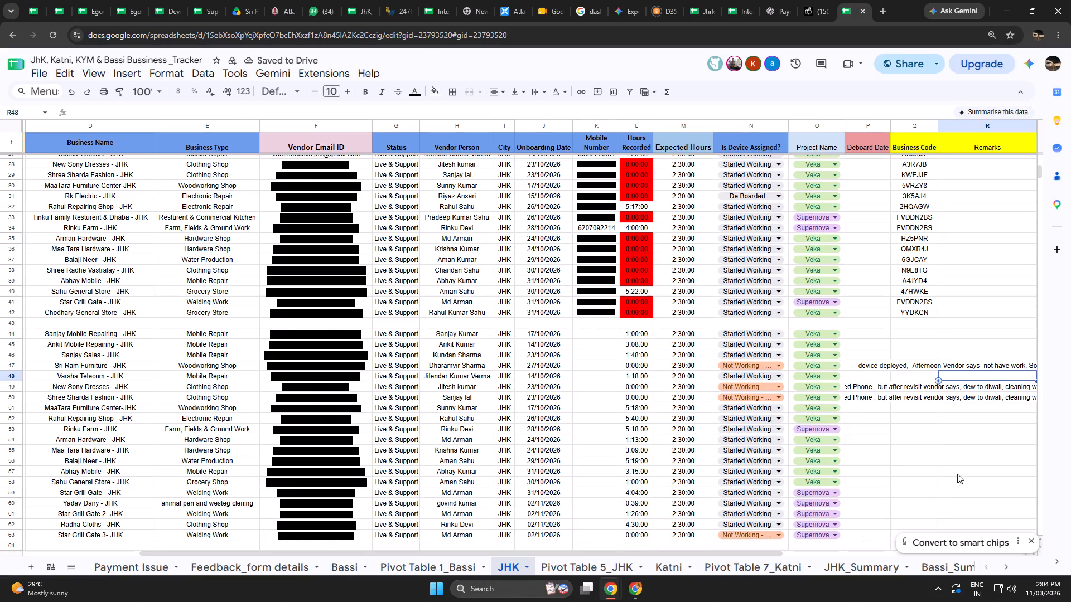
Reopen the Sri Ram Furniture remark in row 47 and append "at 3 PM." after "afternoon".
left_click(960, 366)
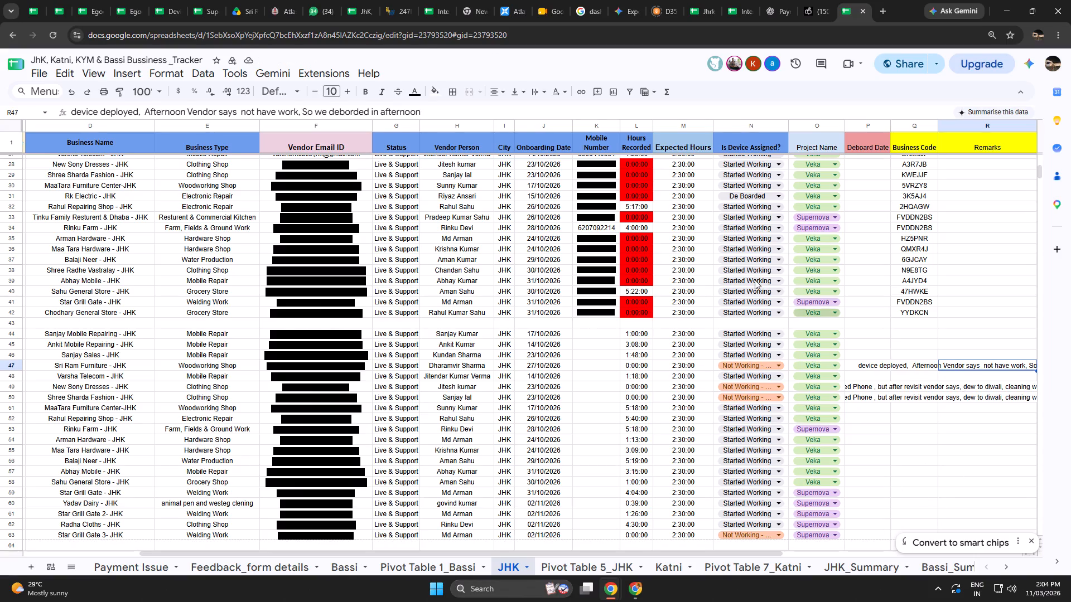
left_click(424, 108)
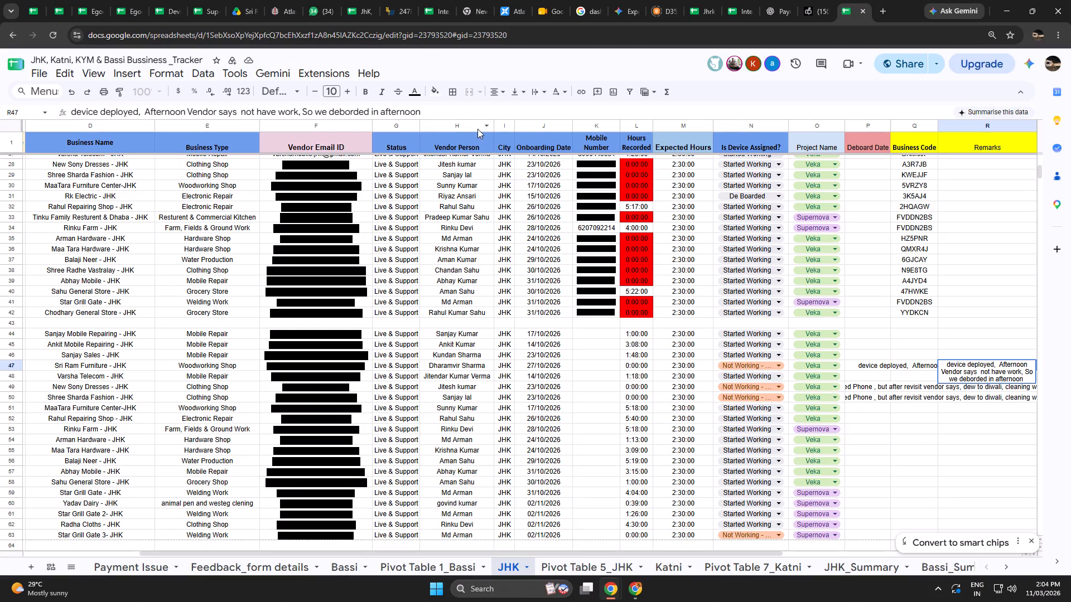
type("at")
key("space")
key("3")
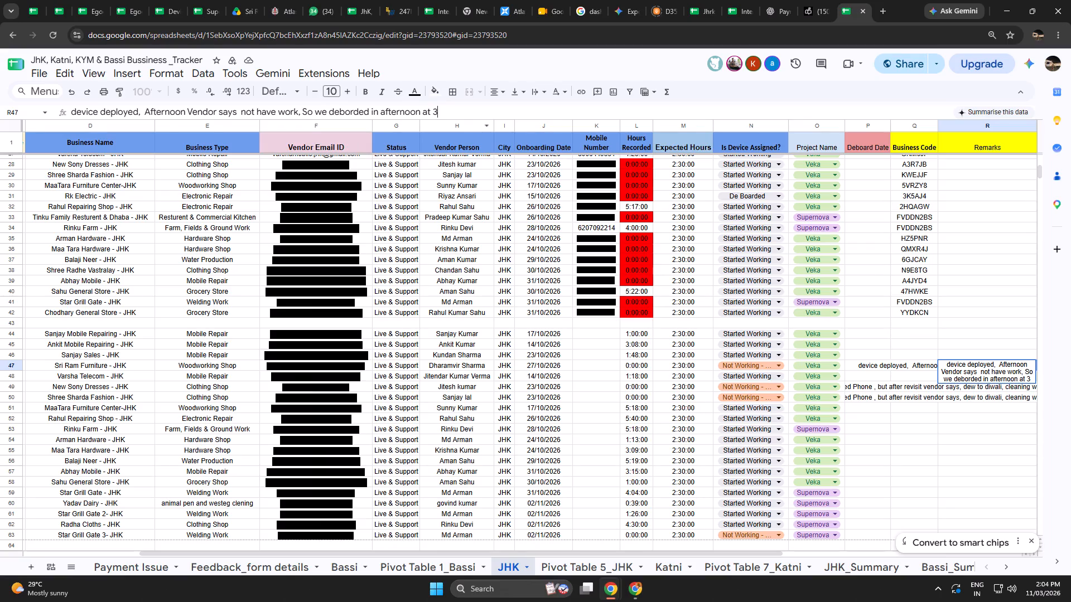
key("space")
type("PM")
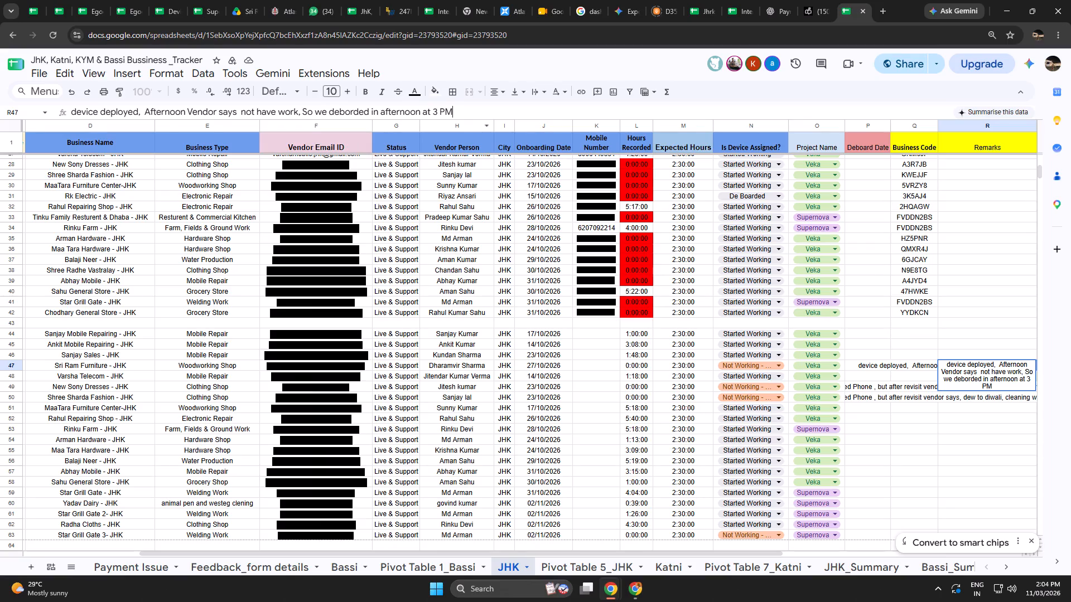
key("space")
key("BackSpace")
key("period")
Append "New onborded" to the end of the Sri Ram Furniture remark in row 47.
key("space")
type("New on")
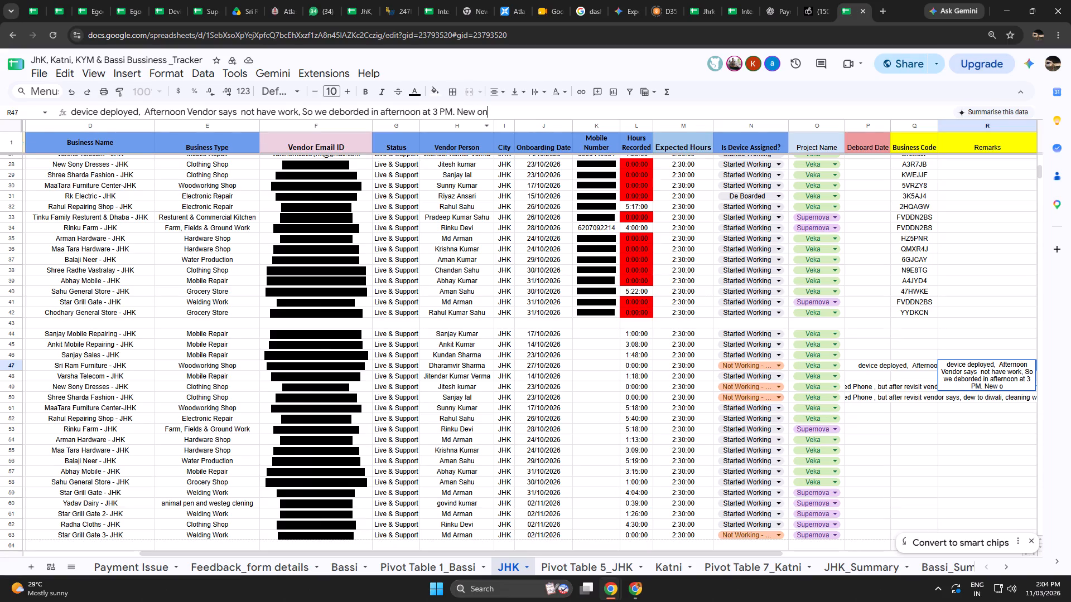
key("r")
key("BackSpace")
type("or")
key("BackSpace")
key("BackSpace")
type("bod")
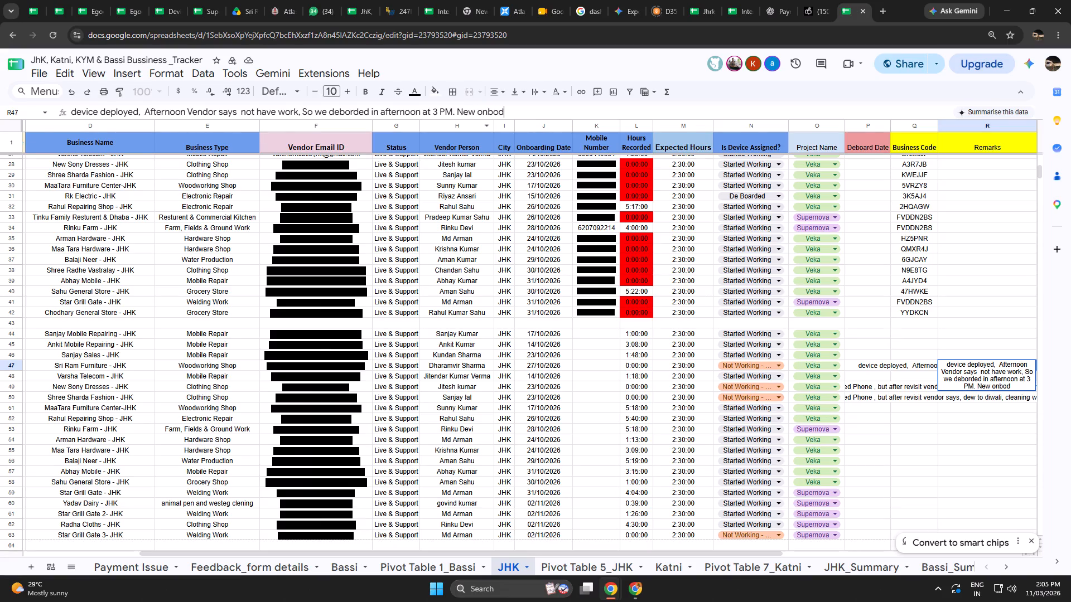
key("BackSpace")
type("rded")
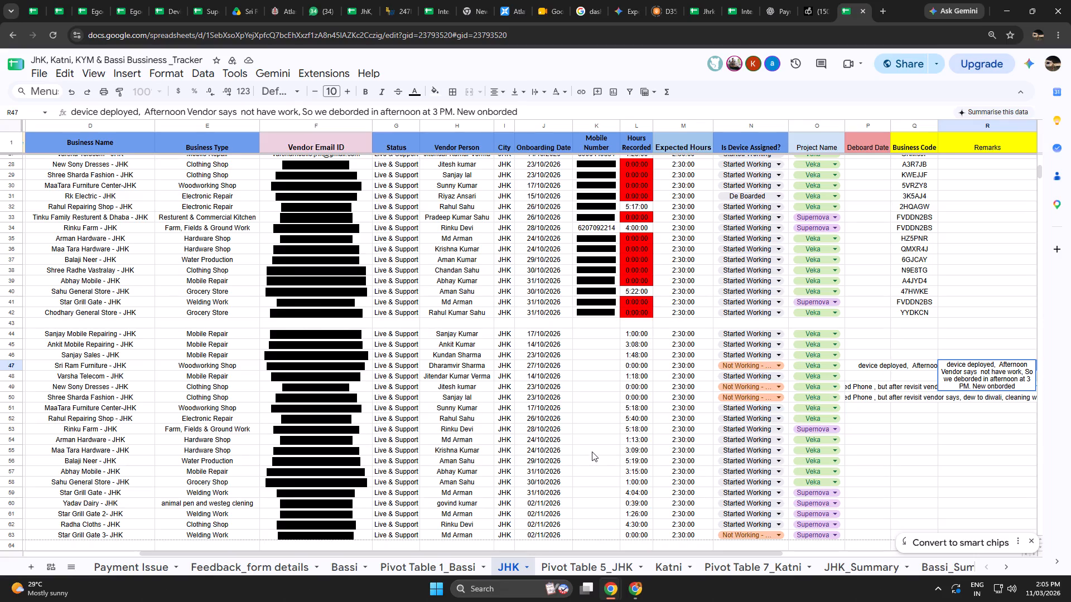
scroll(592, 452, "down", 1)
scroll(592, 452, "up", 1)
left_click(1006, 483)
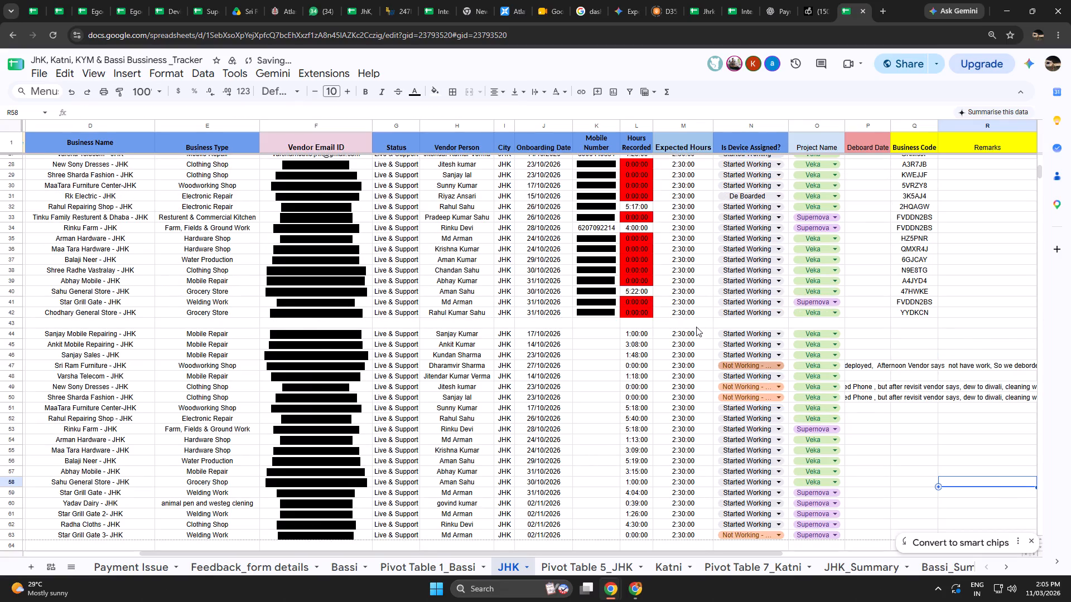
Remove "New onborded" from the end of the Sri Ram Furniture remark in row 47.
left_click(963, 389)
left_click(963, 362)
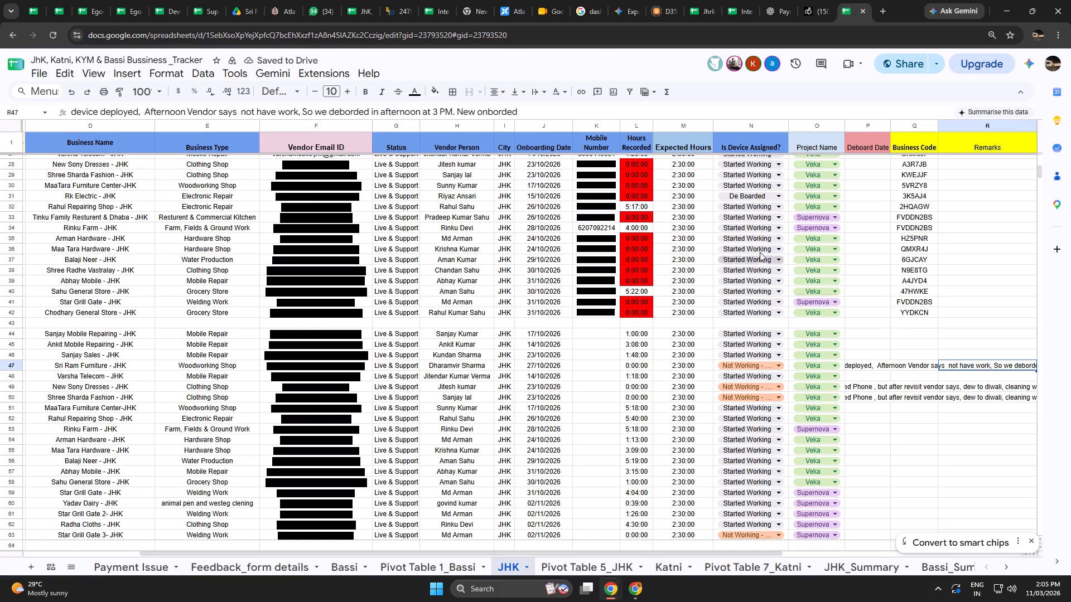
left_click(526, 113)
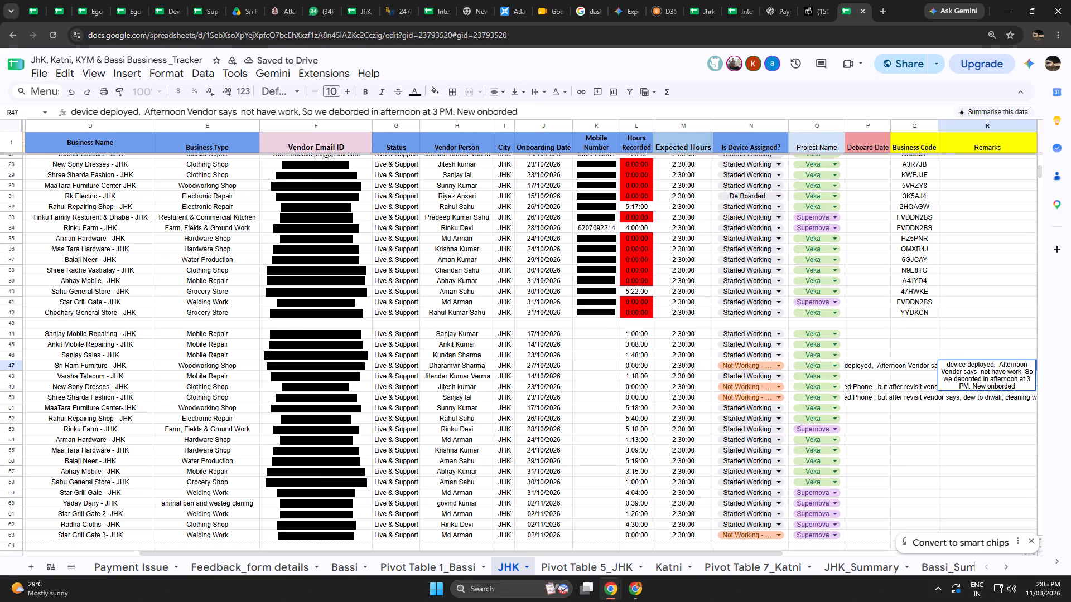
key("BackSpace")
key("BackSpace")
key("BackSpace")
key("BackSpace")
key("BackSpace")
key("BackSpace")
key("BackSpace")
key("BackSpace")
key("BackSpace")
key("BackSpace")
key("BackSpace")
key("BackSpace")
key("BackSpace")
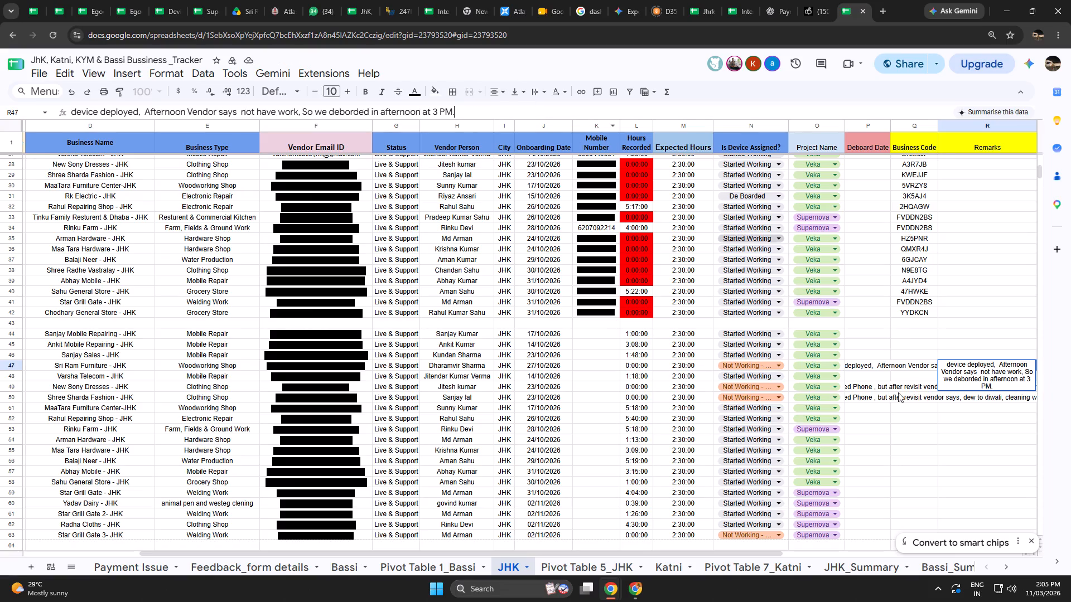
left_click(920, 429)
Enter the remark "due to some device issue recording lost by vendor." for Star Grill Gate 3 in row 63.
scroll(866, 473, "down", 1)
left_click(920, 314)
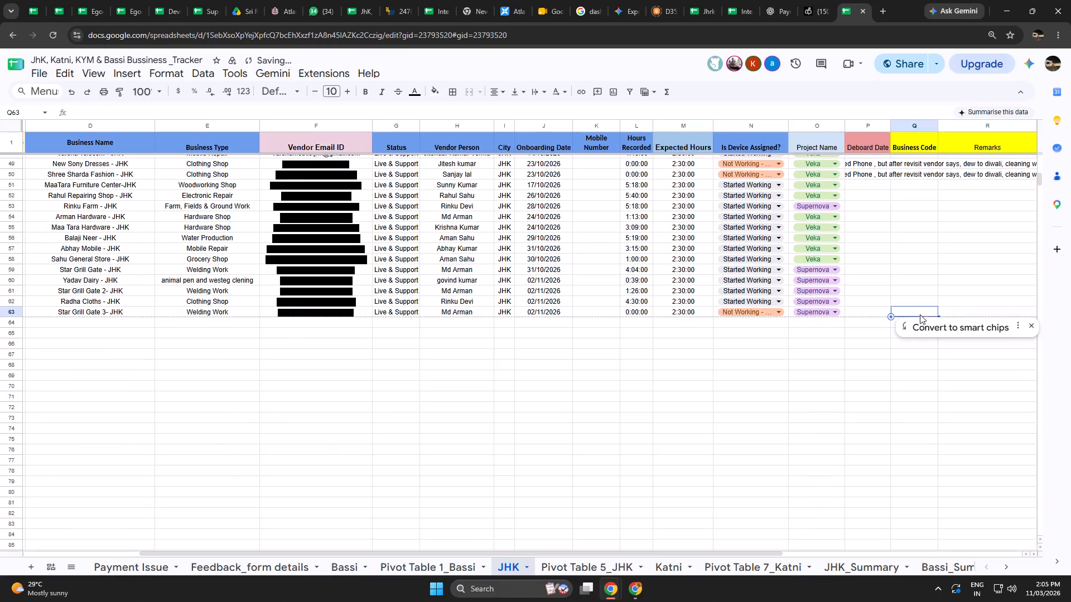
left_click(969, 312)
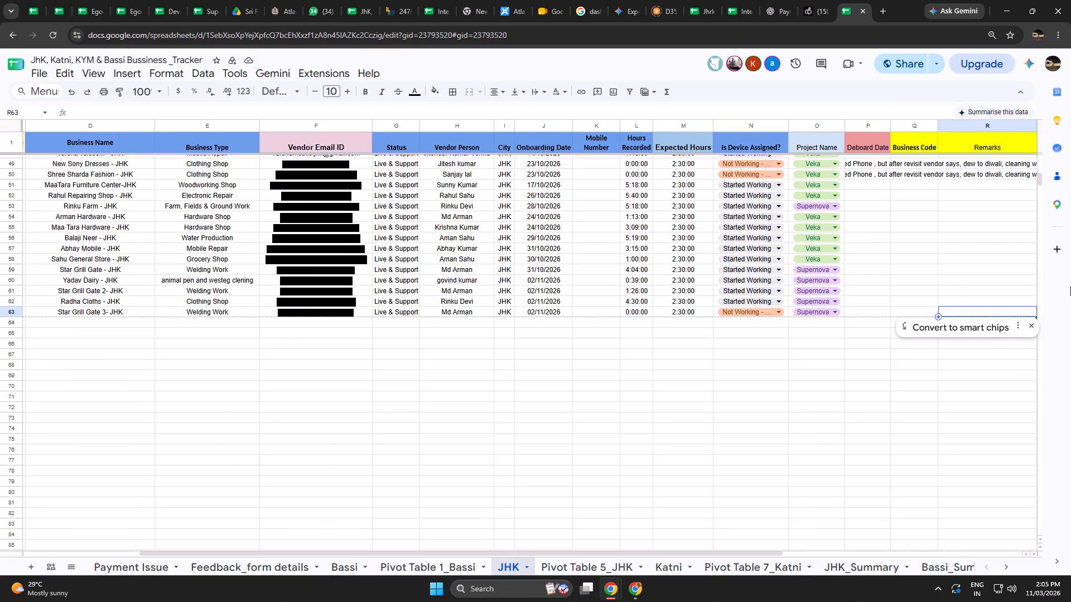
type("due to some")
key("space")
type("device issue")
key("space")
type("rre")
key("BackSpace")
key("e")
key("BackSpace")
key("BackSpace")
type("ecording lost")
key("space")
key("BackSpace")
key("BackSpace")
key("BackSpace")
key("BackSpace")
key("BackSpace")
key("BackSpace")
key("BackSpace")
key("BackSpace")
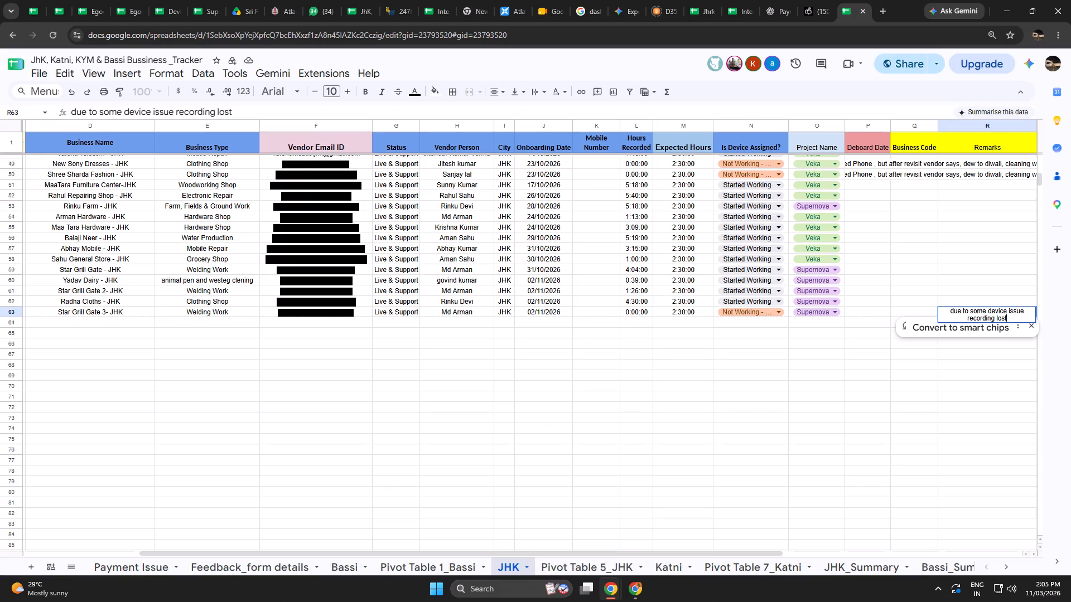
key("BackSpace")
key("BackSpace")
key("BackSpace")
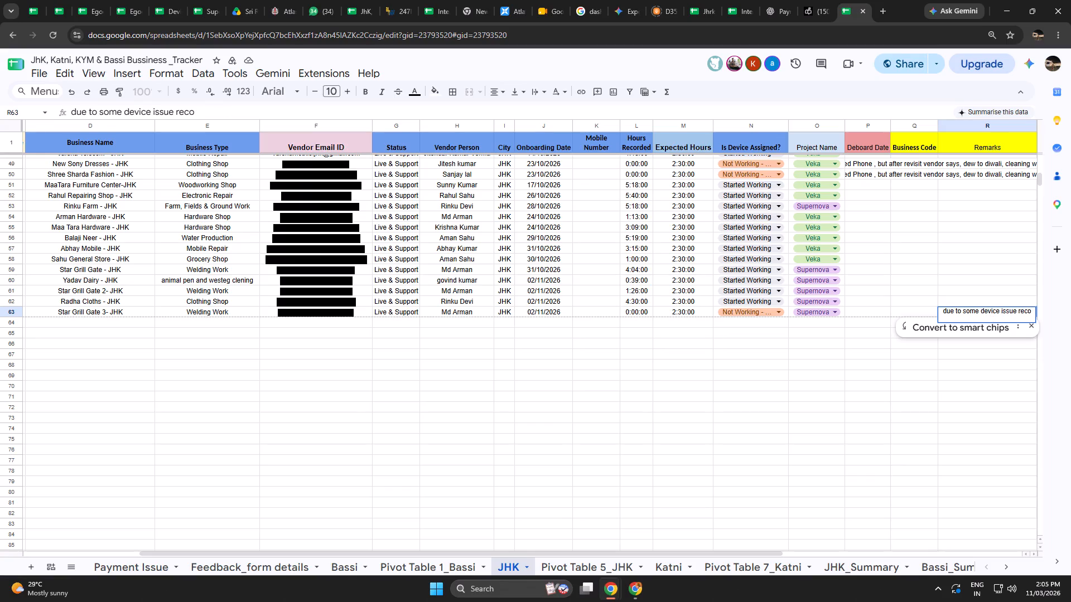
type("rding lost")
key("space")
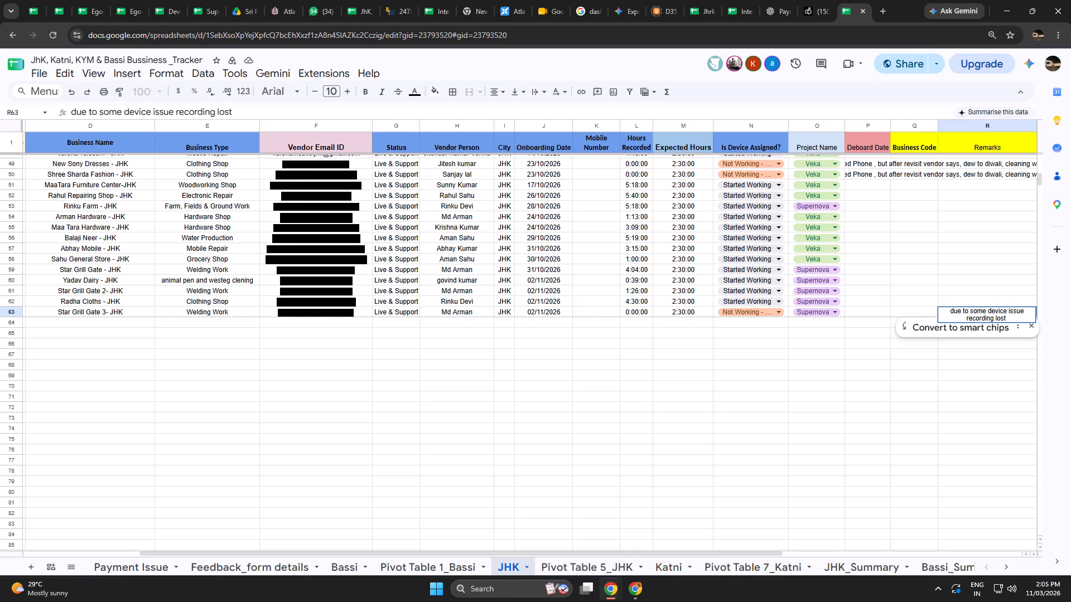
type("by vendor")
key("space")
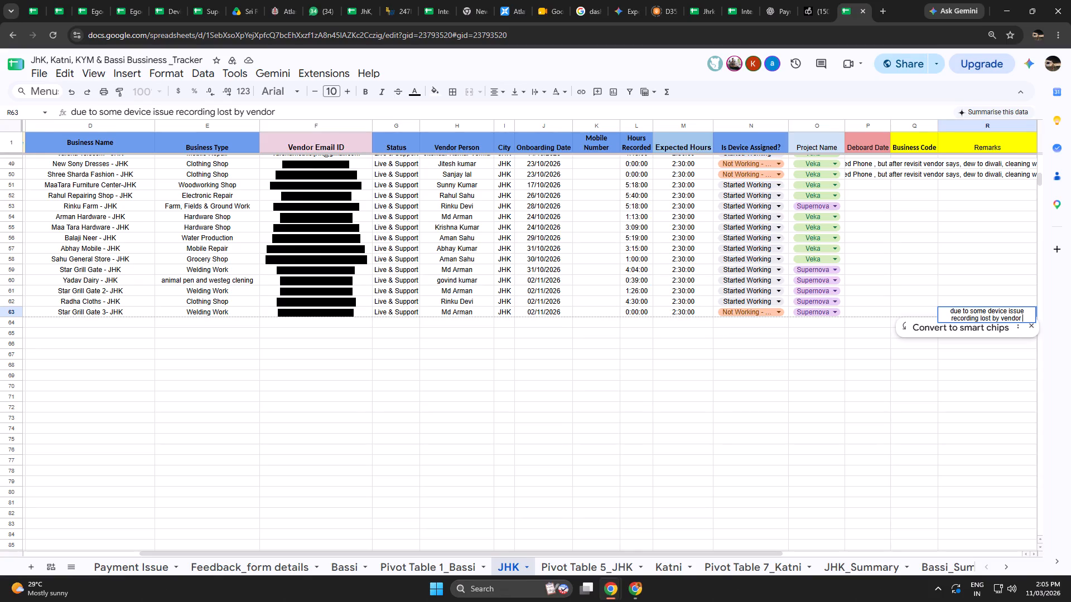
key("BackSpace")
key("period")
key("Return")
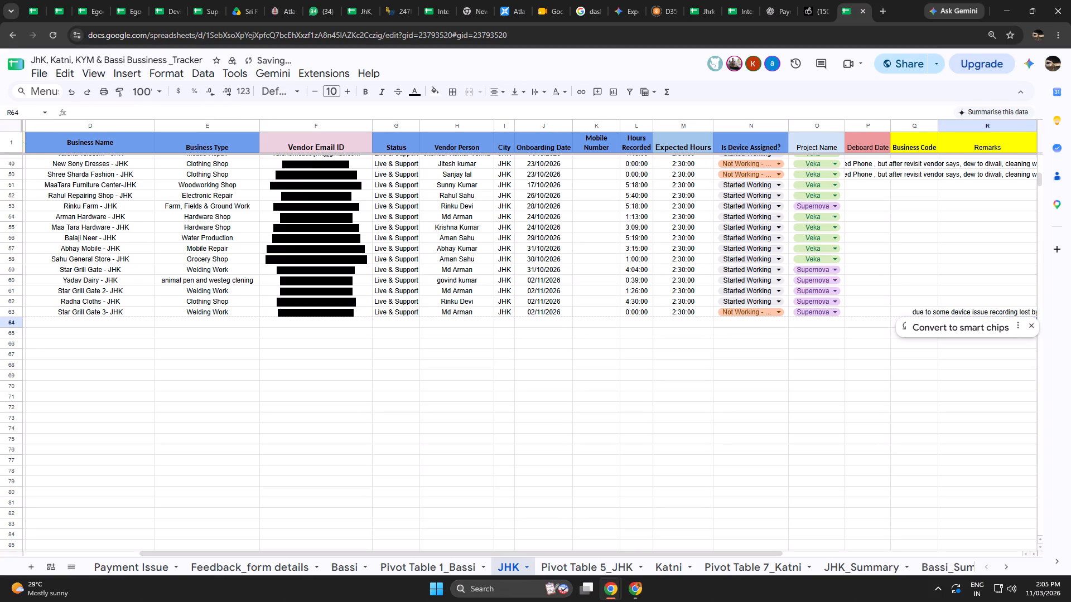
Insert "New Onborded, " at the start of the Star Grill Gate 3 remark in row 63.
left_click(1011, 309)
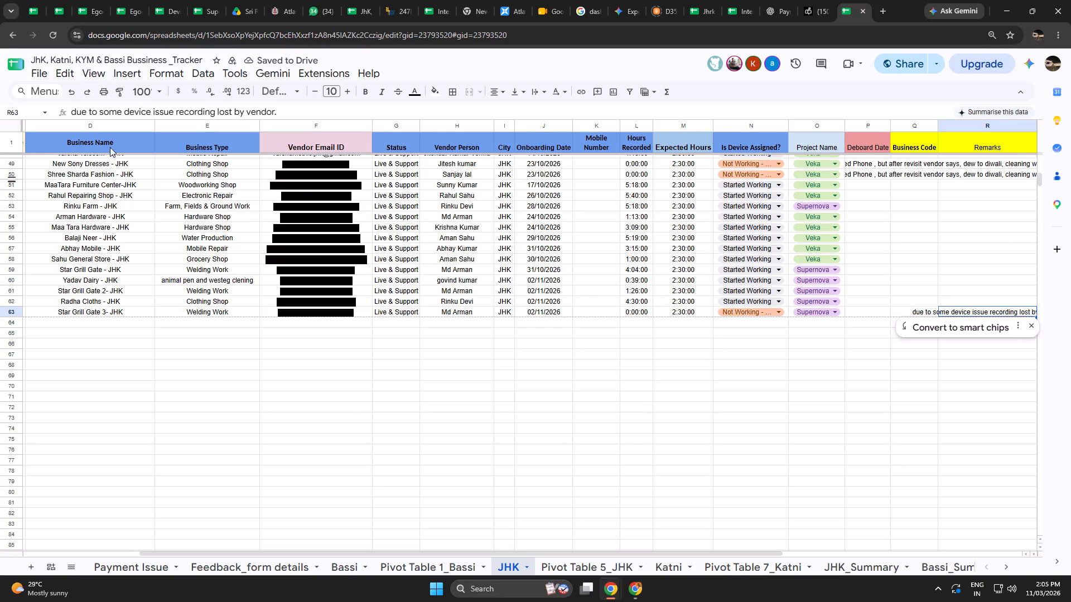
left_click(172, 111)
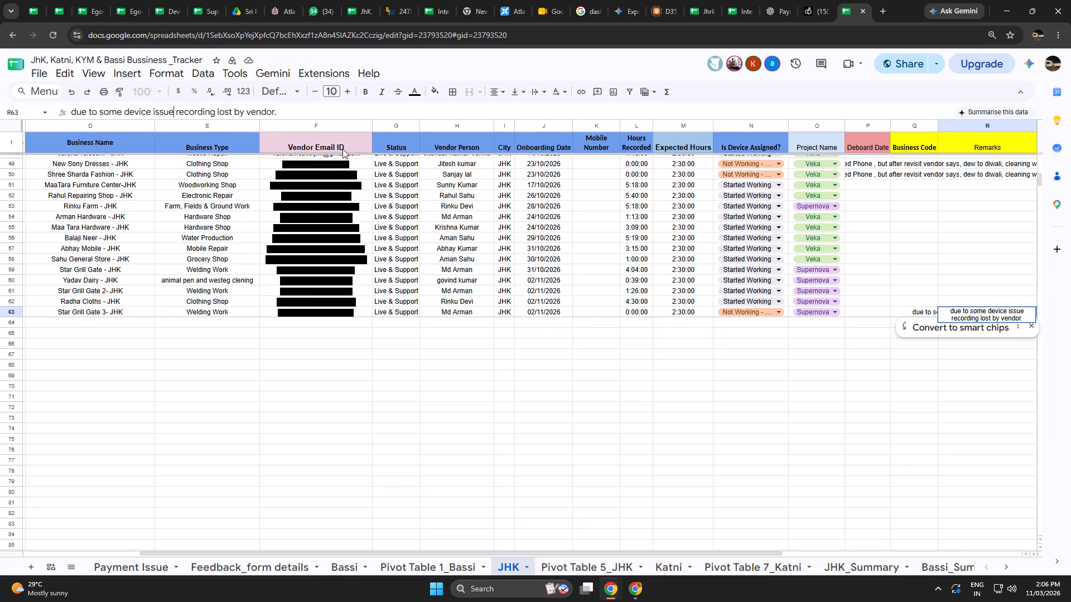
left_click(286, 114)
left_click(892, 473)
left_click(961, 311)
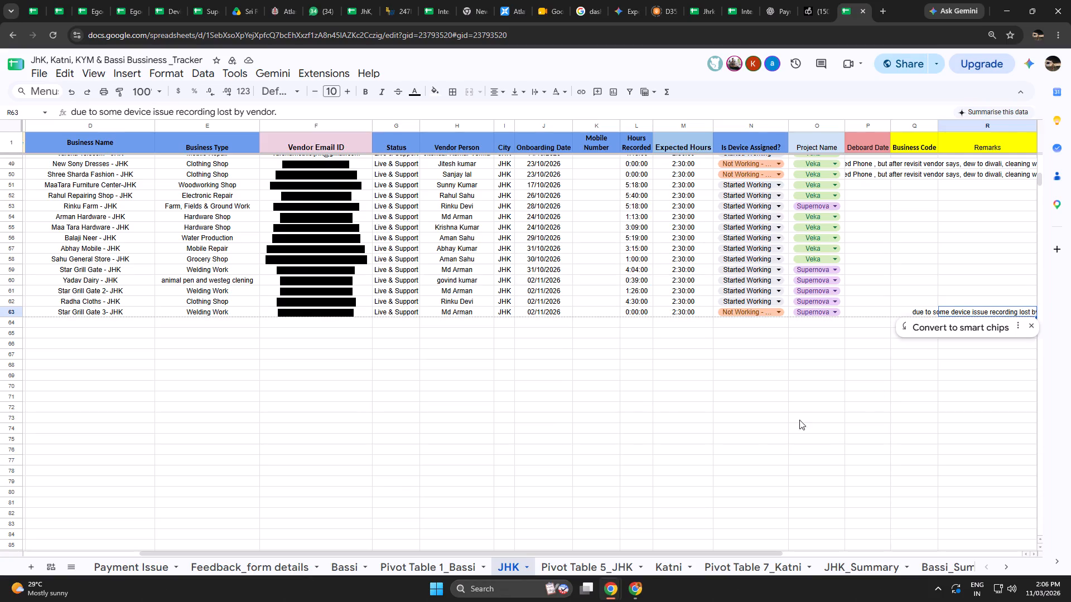
left_click(71, 111)
type("New Onborded")
key("space")
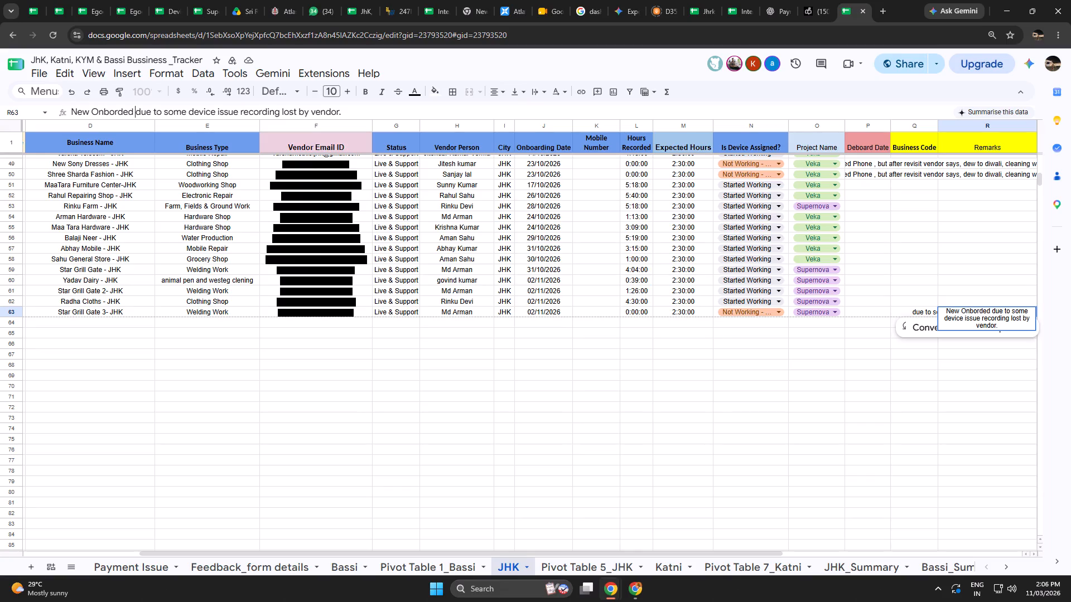
key("BackSpace")
type(",")
key("space")
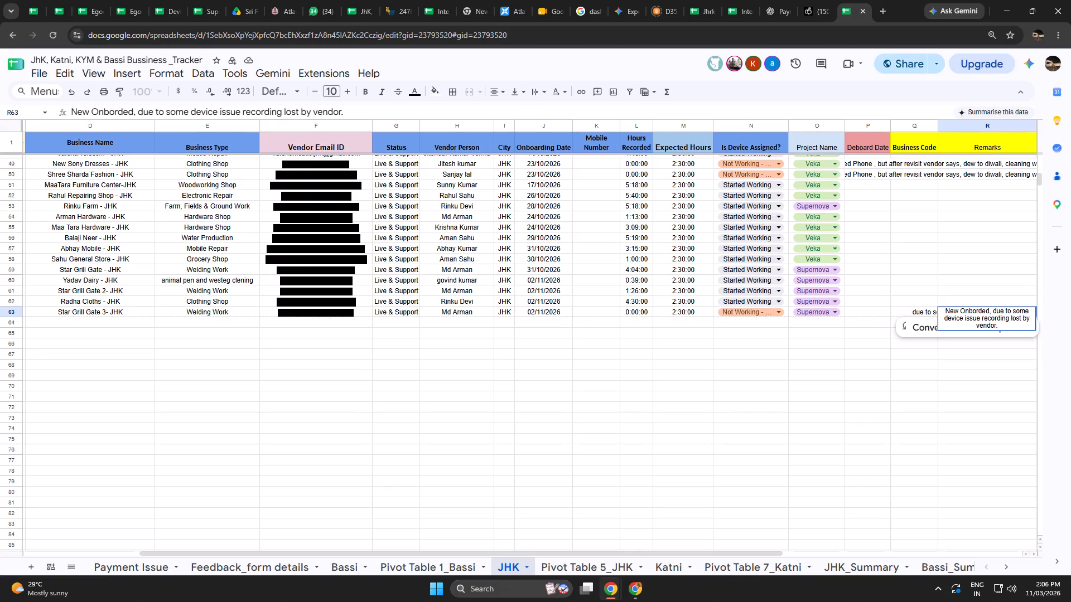
key("BackSpace")
key("BackSpace")
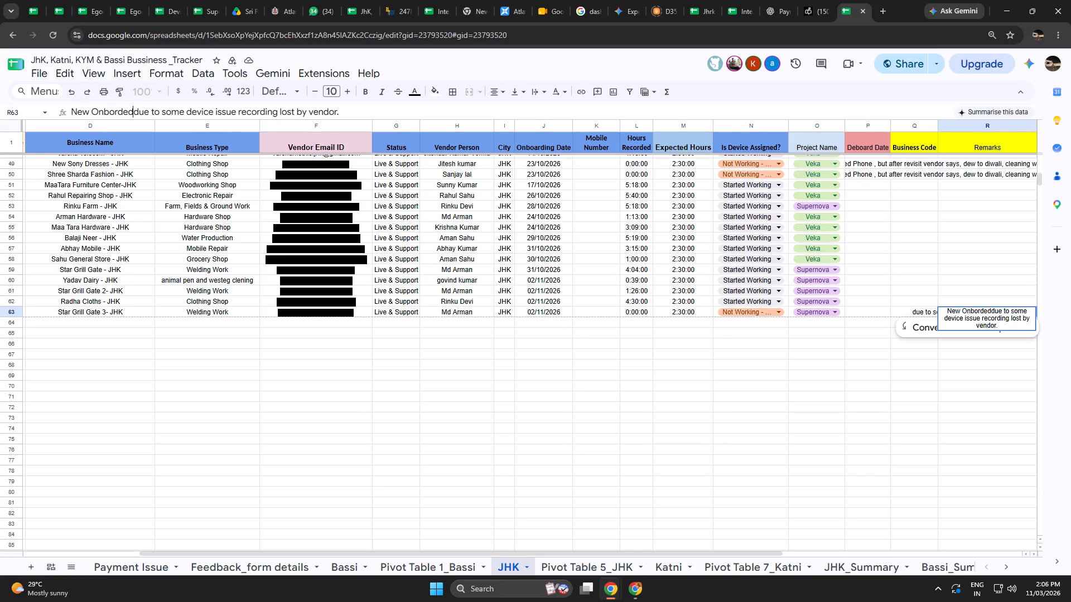
type(",")
key("space")
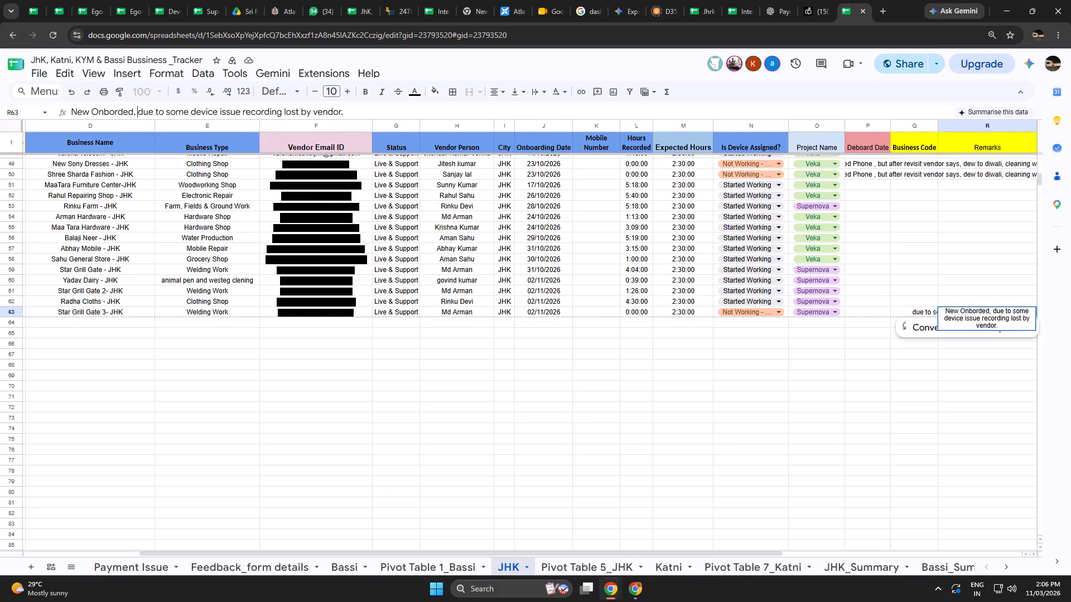
left_click(732, 389)
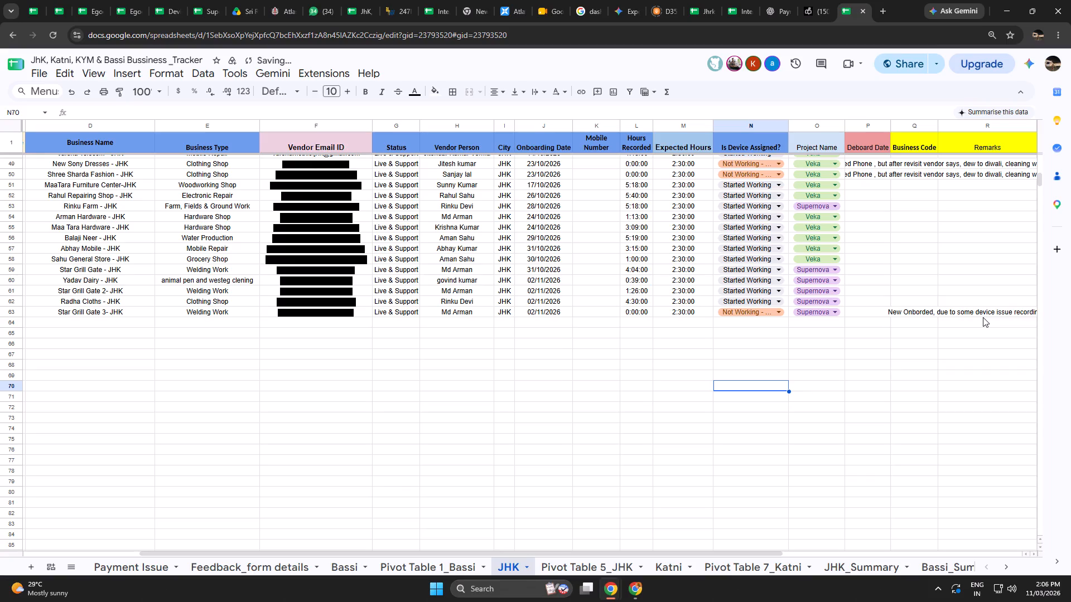
Fill the Hours Recorded cell of Sri Ram Furniture in row 47 with red.
scroll(700, 453, "up", 2)
scroll(700, 453, "down", 1)
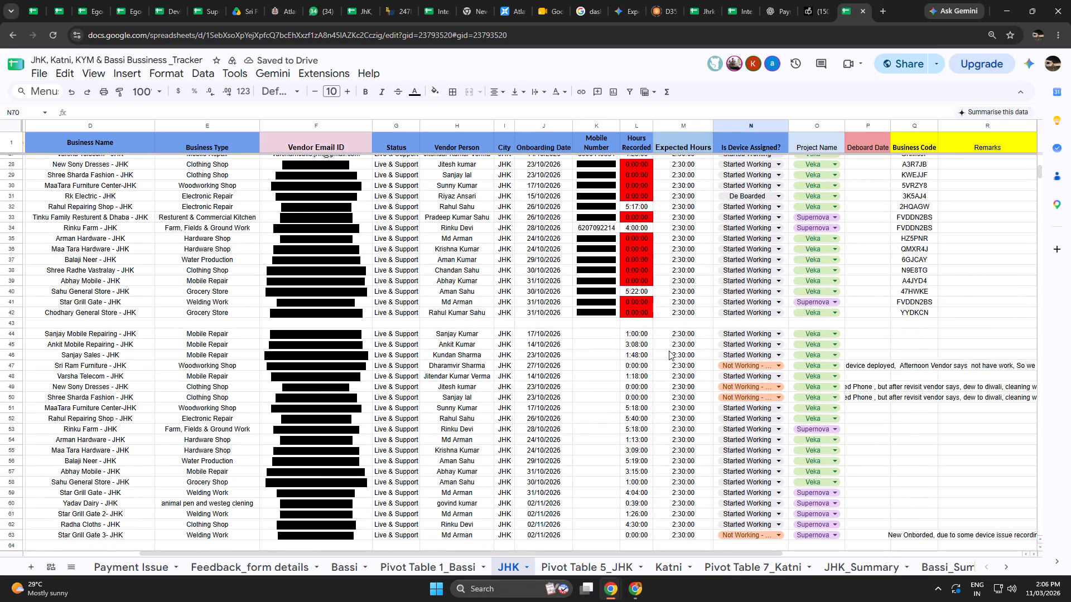
left_click(639, 367)
left_click(436, 91)
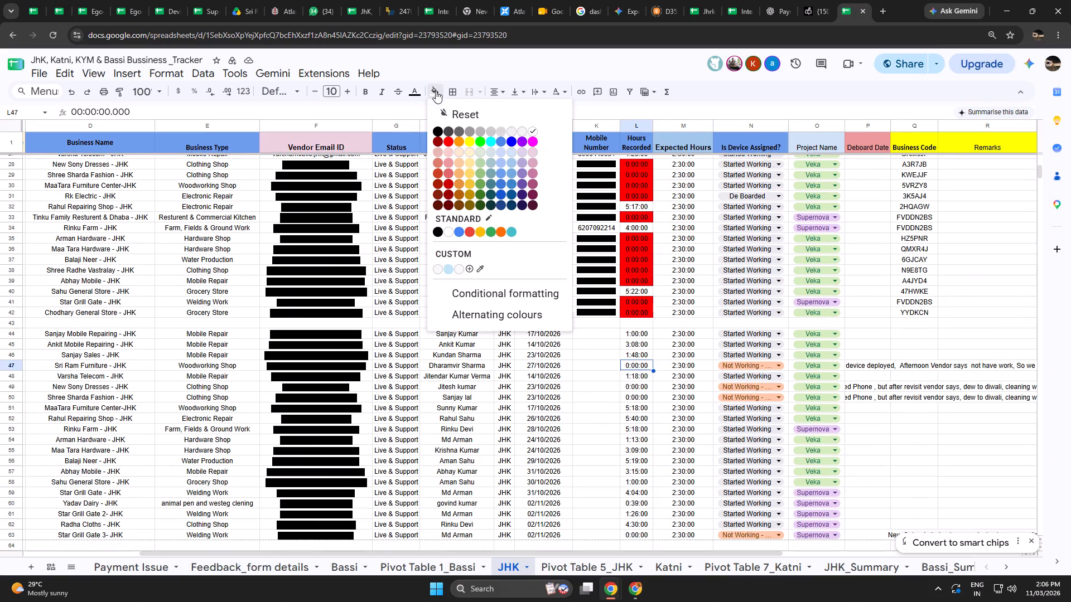
left_click(451, 142)
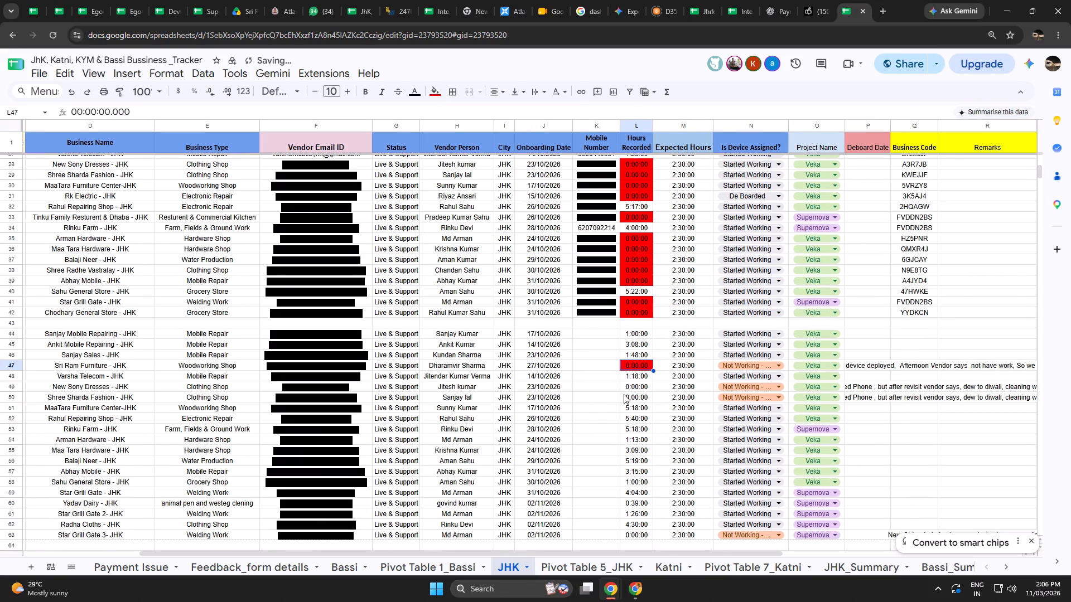
Fill the Hours Recorded cells of New Sony Dresses and Shree Sharda Fashion in rows 49 and 50 with red.
left_click(638, 389)
left_click_drag(631, 385, 631, 386)
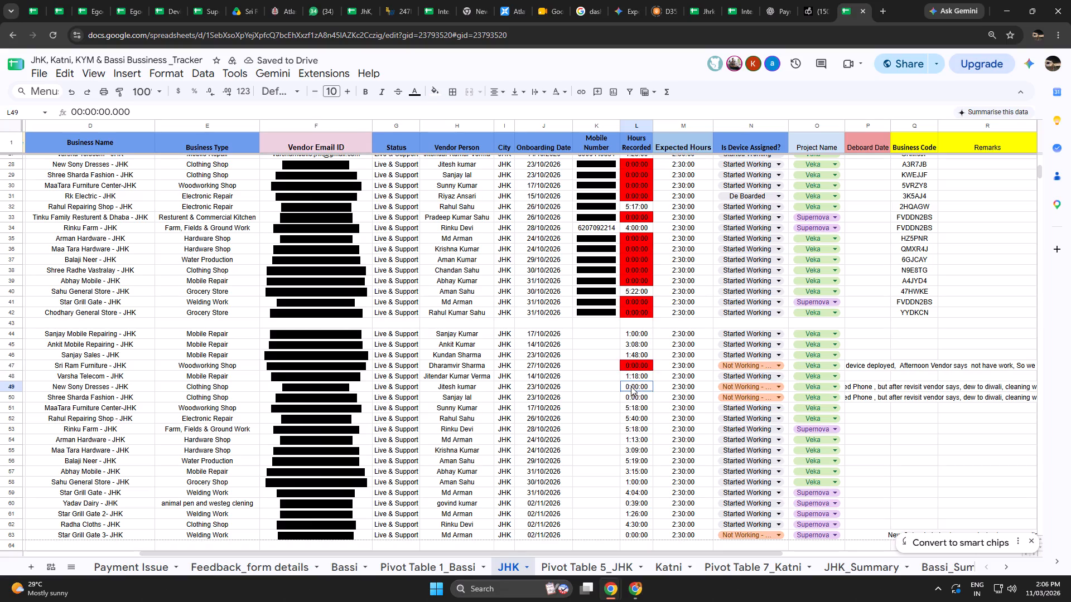
left_click_drag(631, 386, 623, 394)
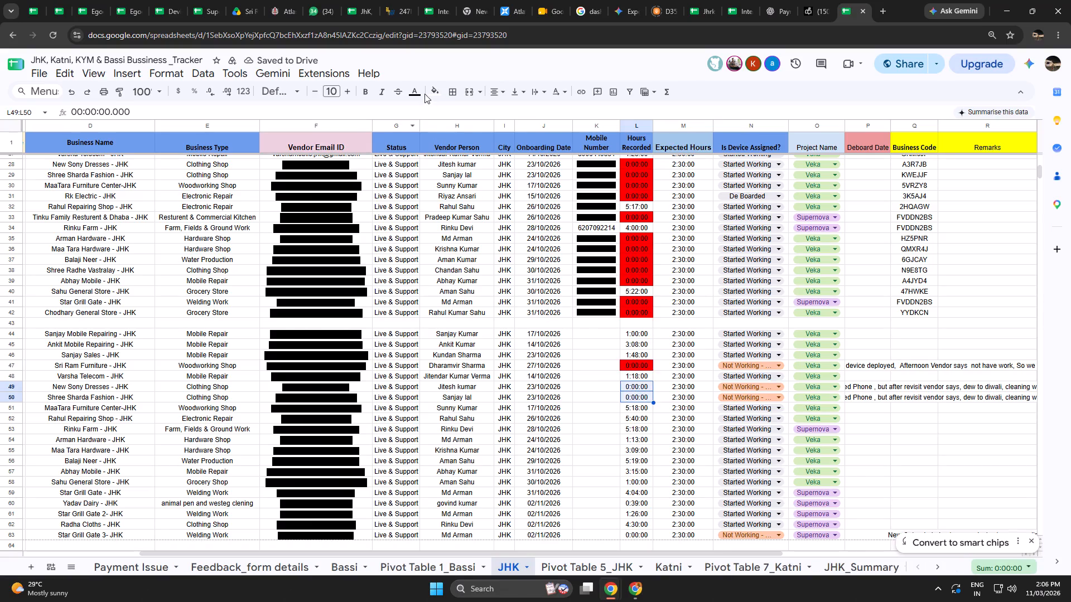
left_click(435, 85)
left_click(447, 134)
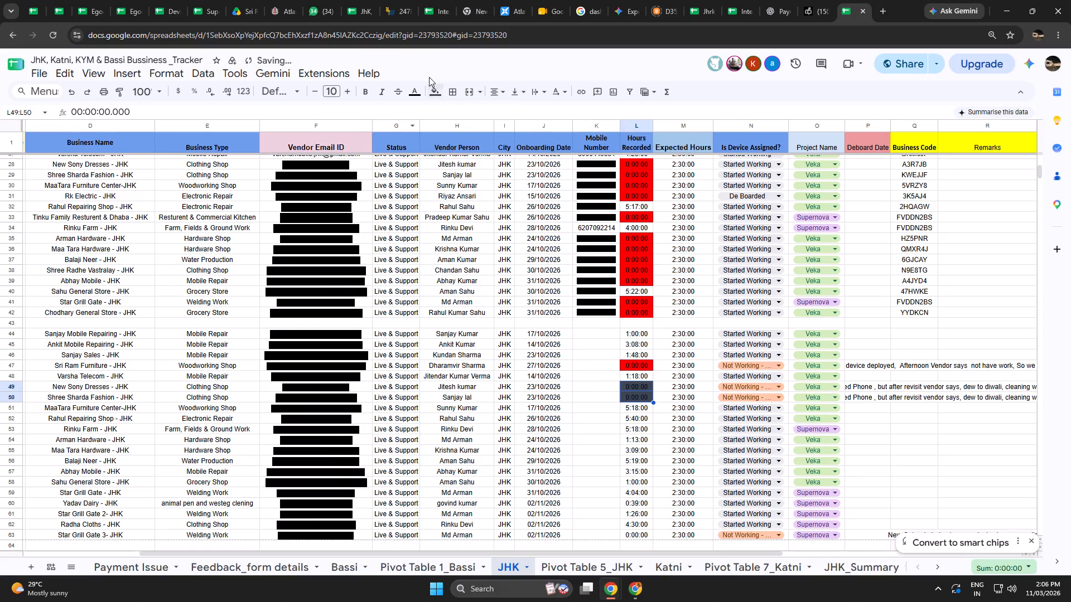
left_click(435, 93)
left_click(451, 143)
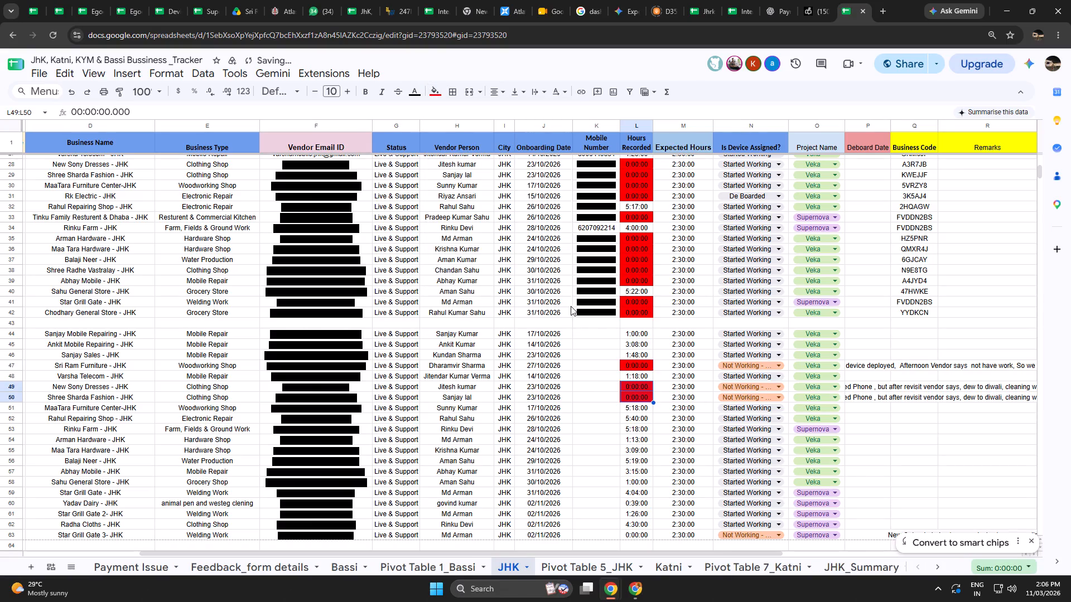
left_click(566, 356)
Fill the Hours Recorded cell of Star Grill Gate 3 in row 63 with red.
scroll(638, 411, "down", 1)
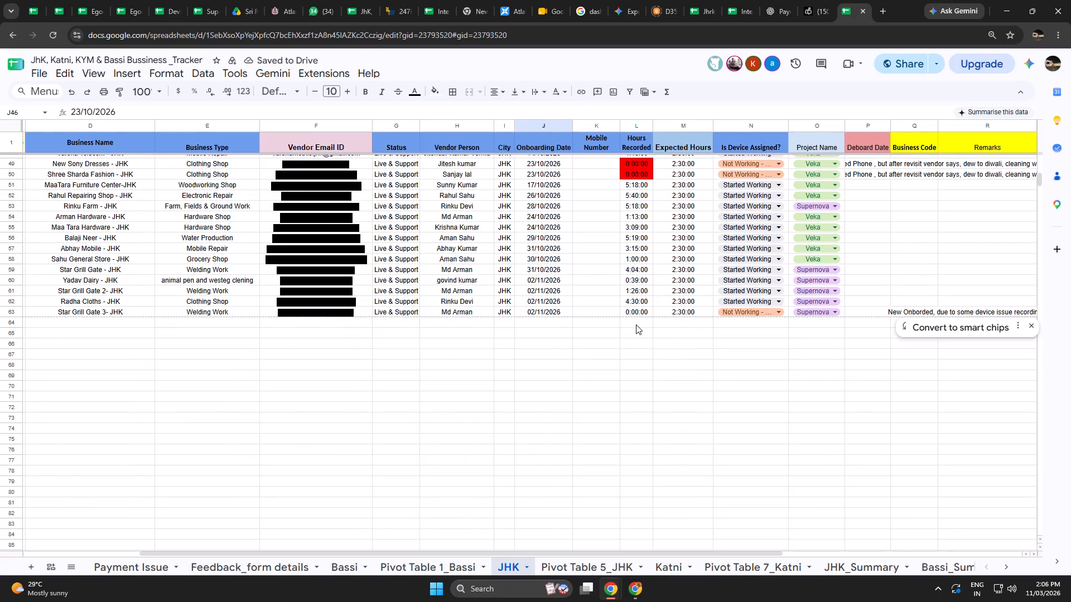
left_click(635, 314)
left_click(432, 93)
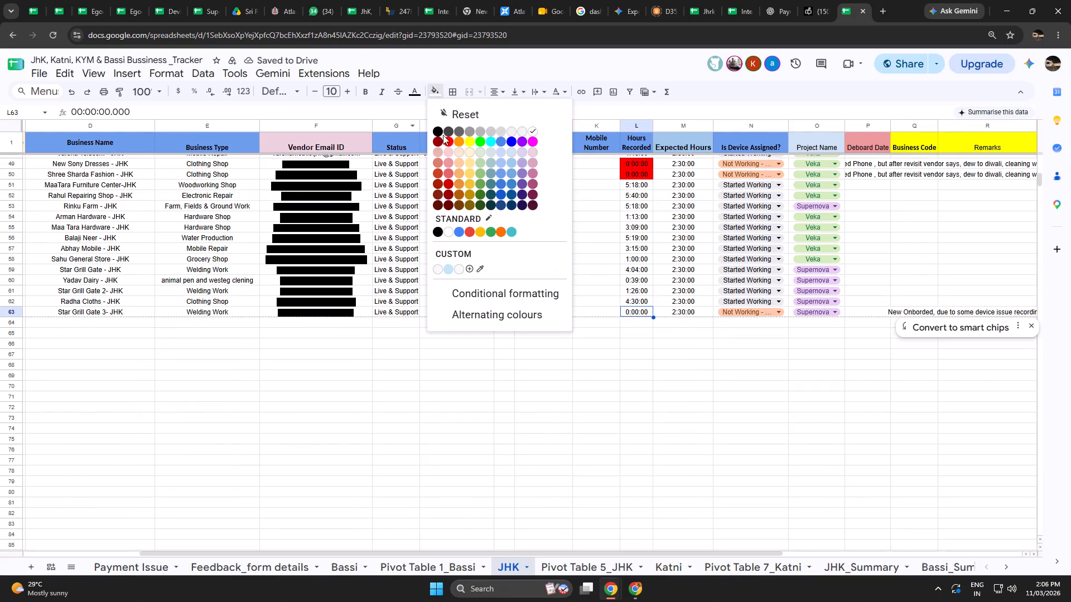
left_click(447, 139)
left_click(535, 349)
scroll(541, 349, "up", 2)
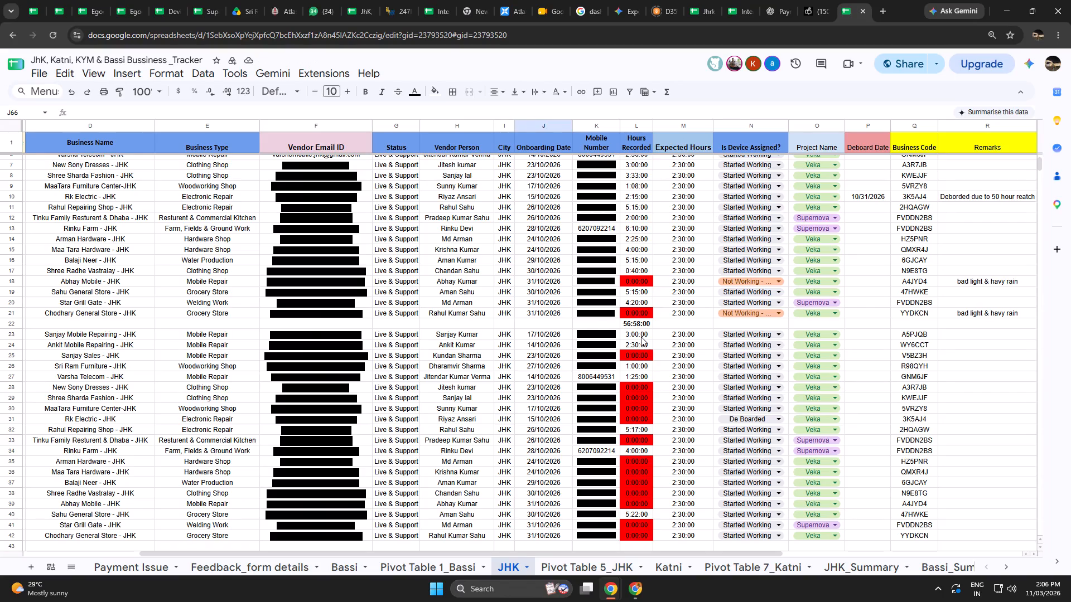
Search the computer for "kuro" and open the top result.
left_click(497, 586)
type("kuro")
key("Return")
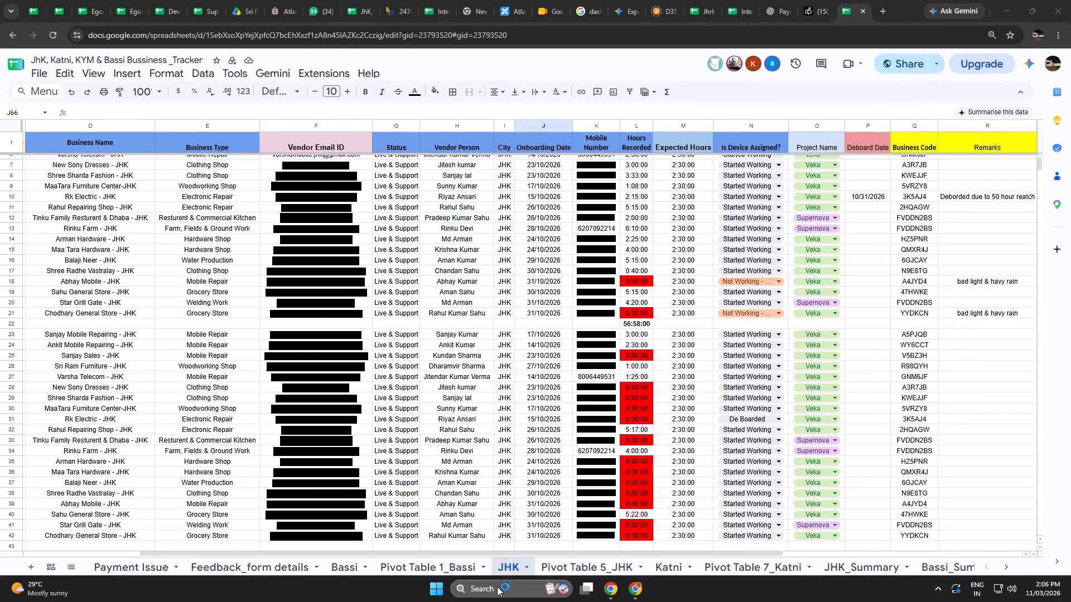
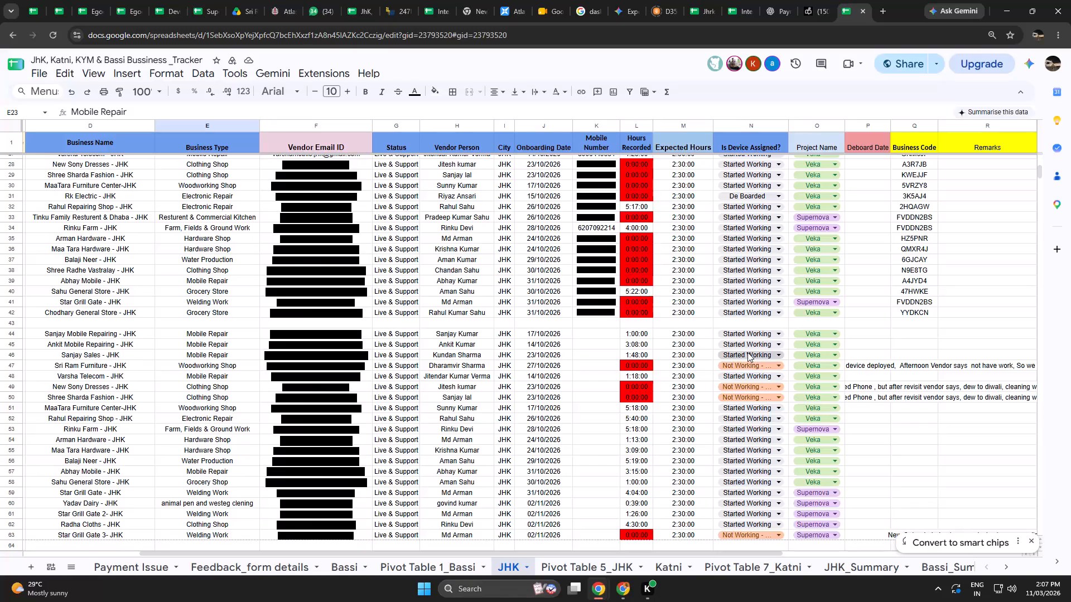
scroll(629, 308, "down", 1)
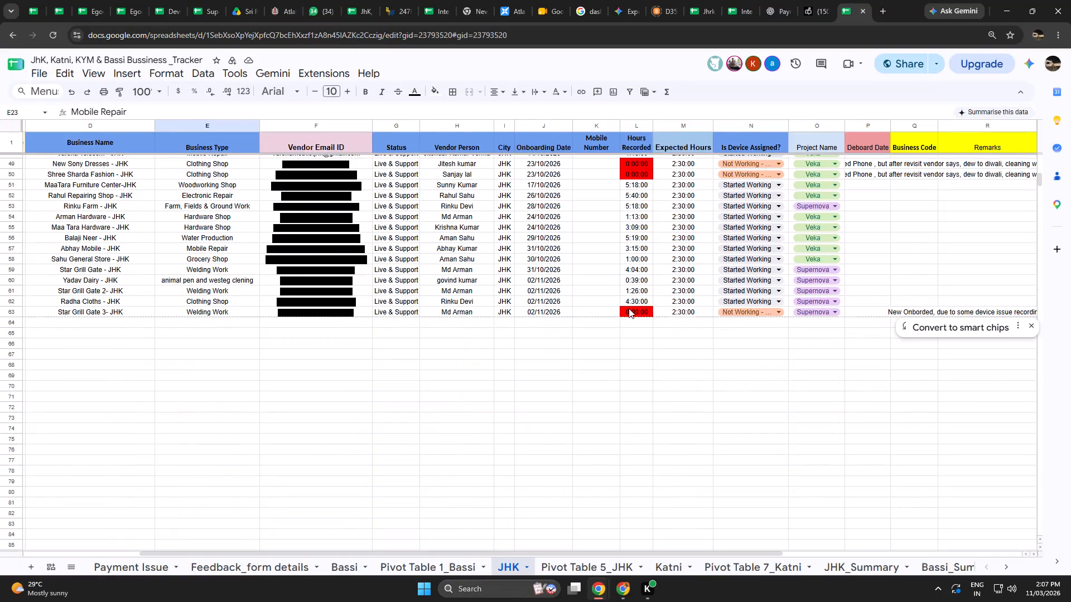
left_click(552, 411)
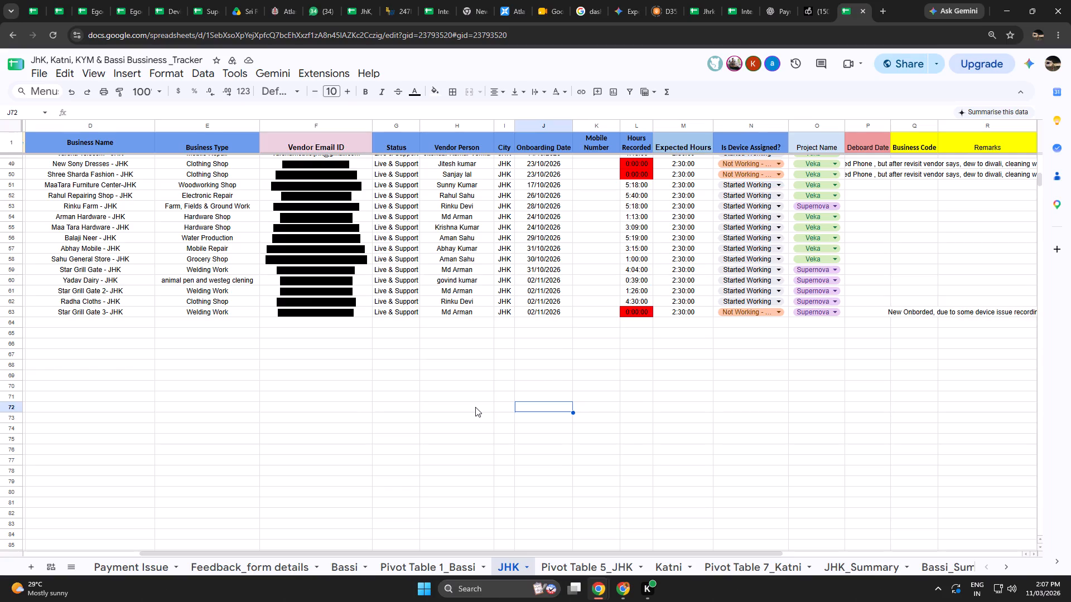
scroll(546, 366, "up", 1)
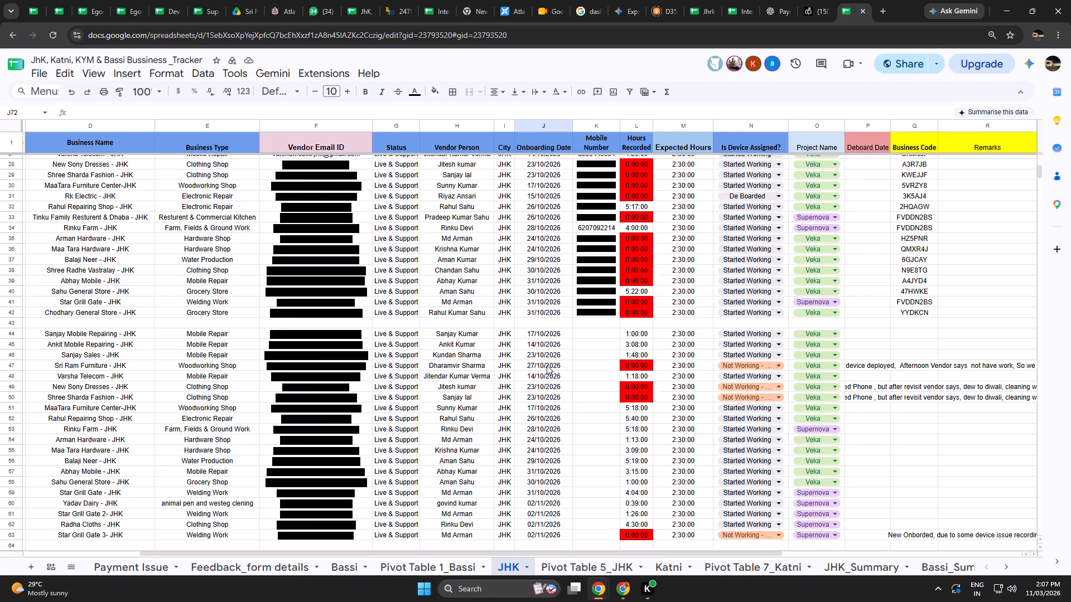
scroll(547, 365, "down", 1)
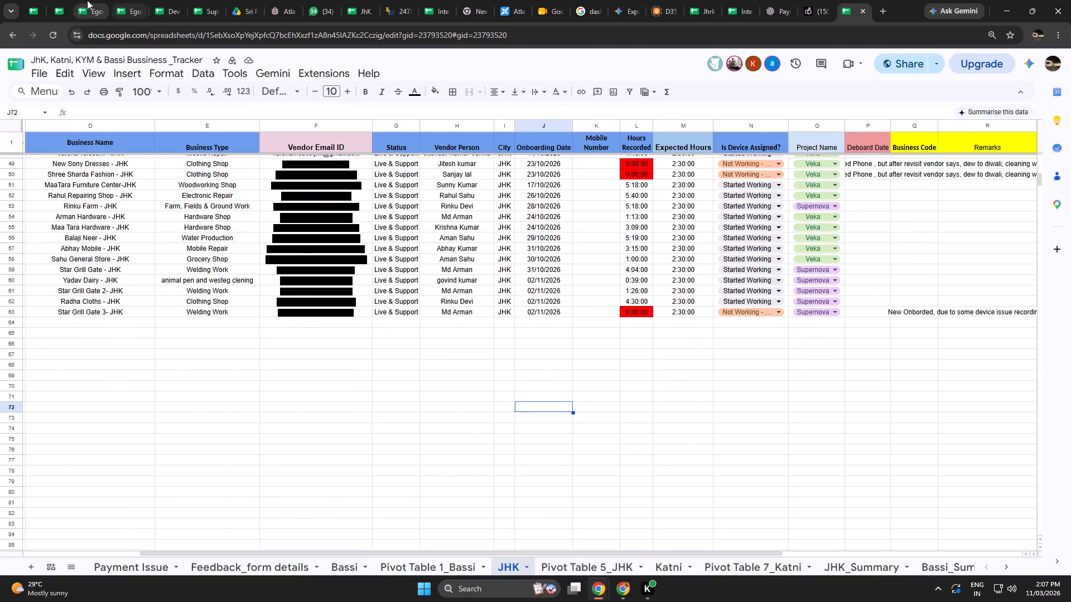
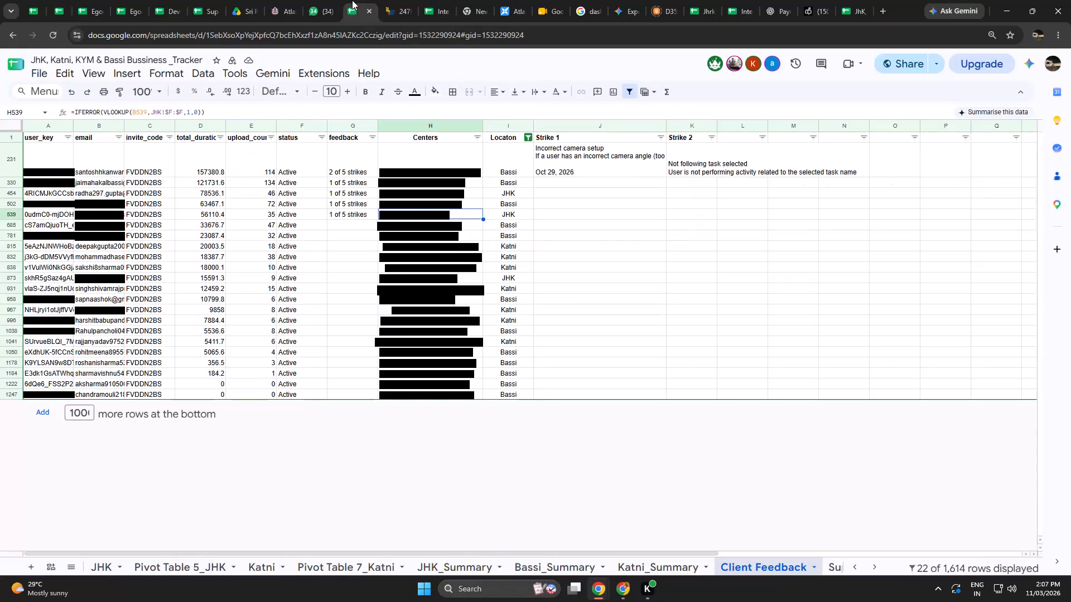
Duplicate the 11/2/2026 rows 44 to 63 of the tracker's JHK sheet into the empty rows starting at row 65.
left_click(699, 0)
left_click(739, 0)
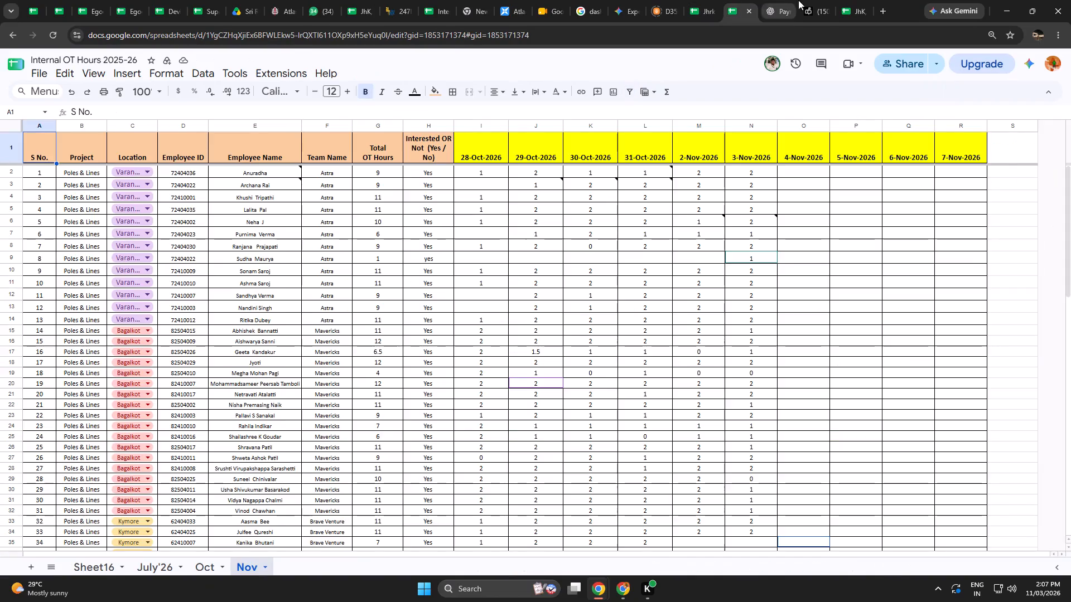
left_click(848, 0)
left_click(292, 381)
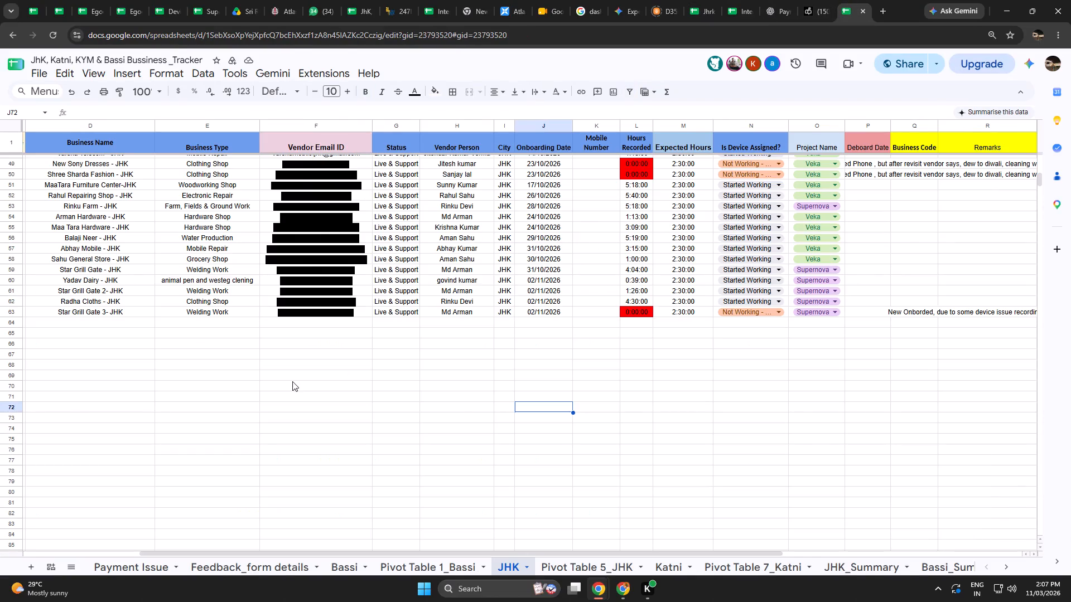
scroll(312, 377, "up", 2)
scroll(312, 377, "down", 2)
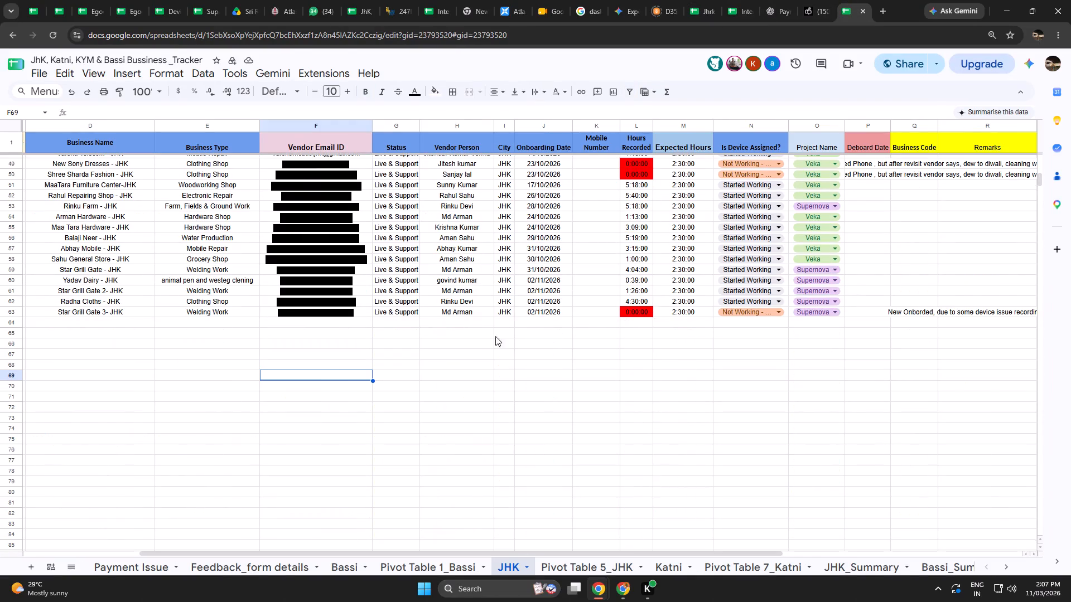
scroll(467, 376, "up", 1)
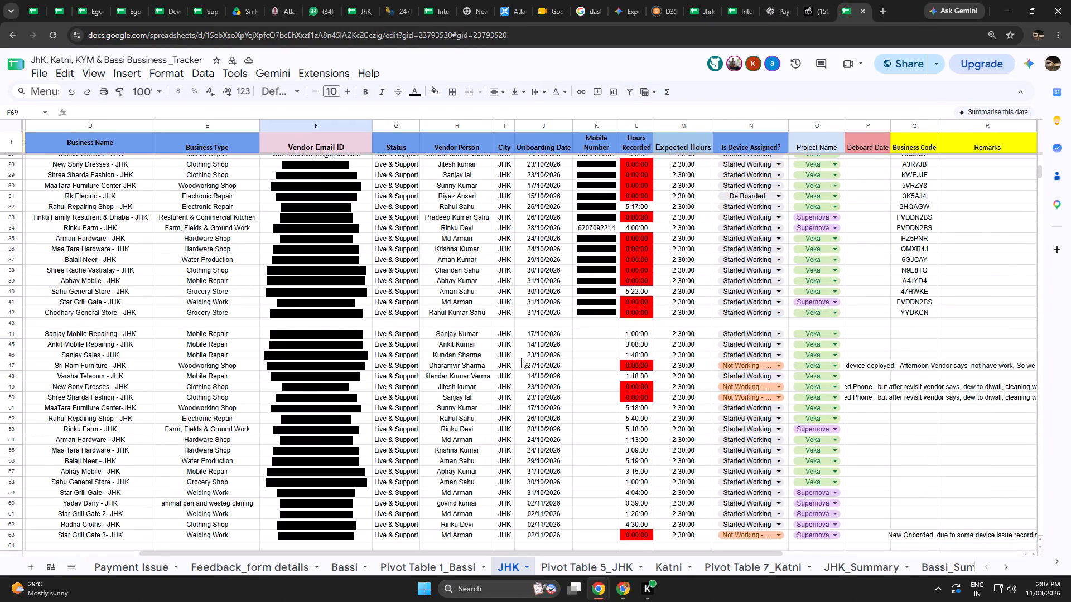
left_click_drag(55, 337, 47, 549)
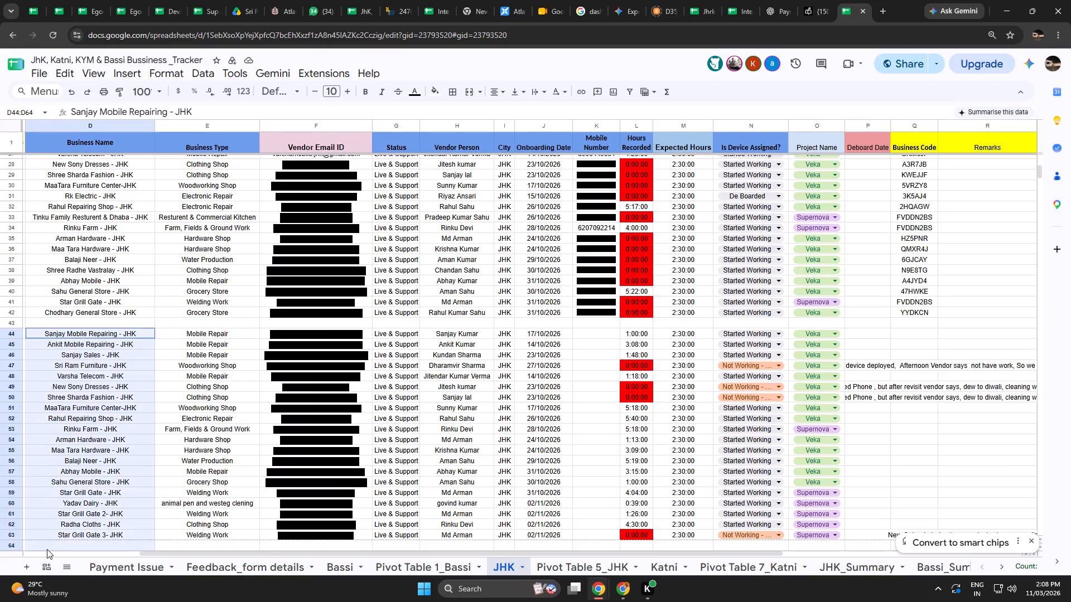
left_click_drag(47, 549, 44, 561)
left_click(249, 518)
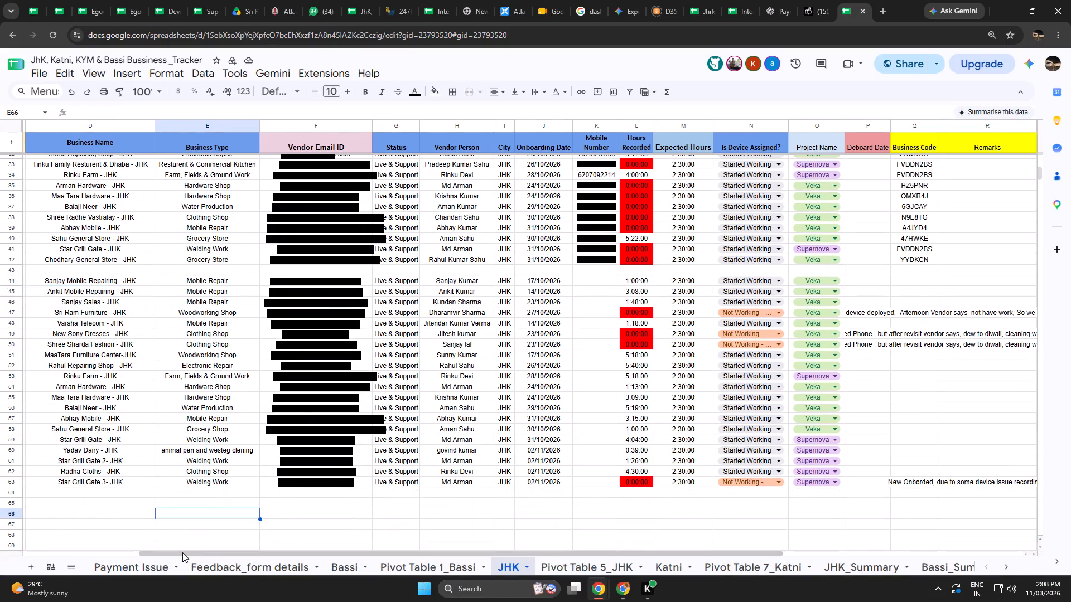
left_click_drag(182, 552, 0, 555)
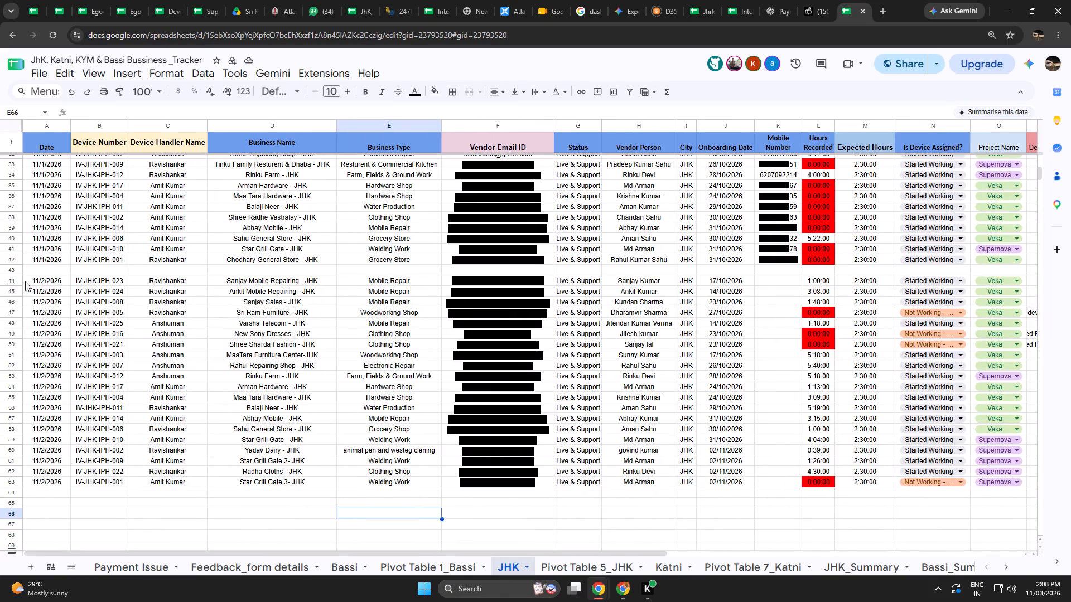
left_click_drag(13, 284, 8, 484)
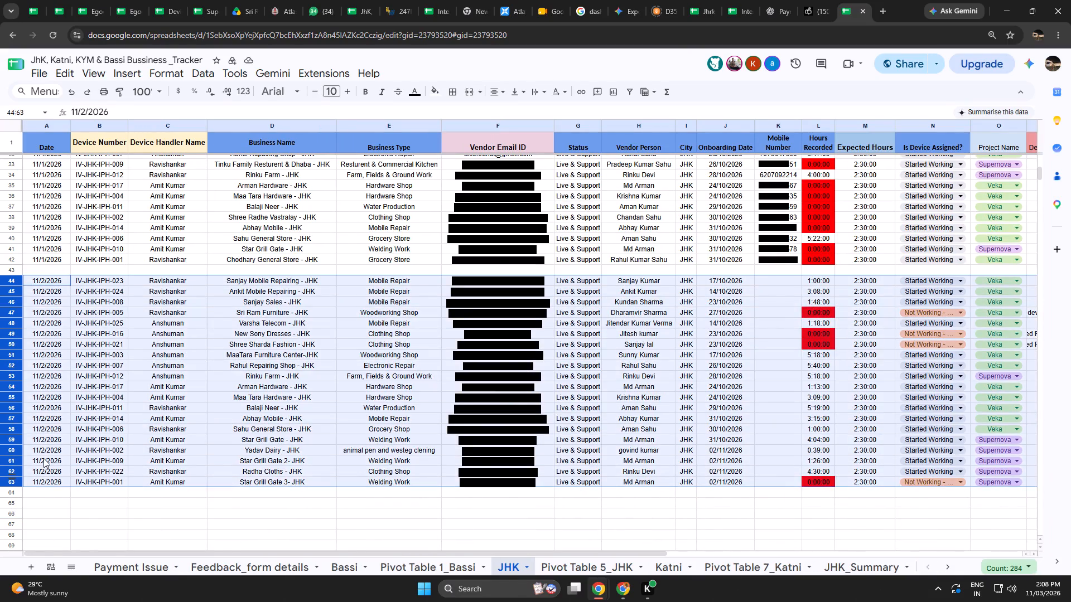
key("ctrl+c")
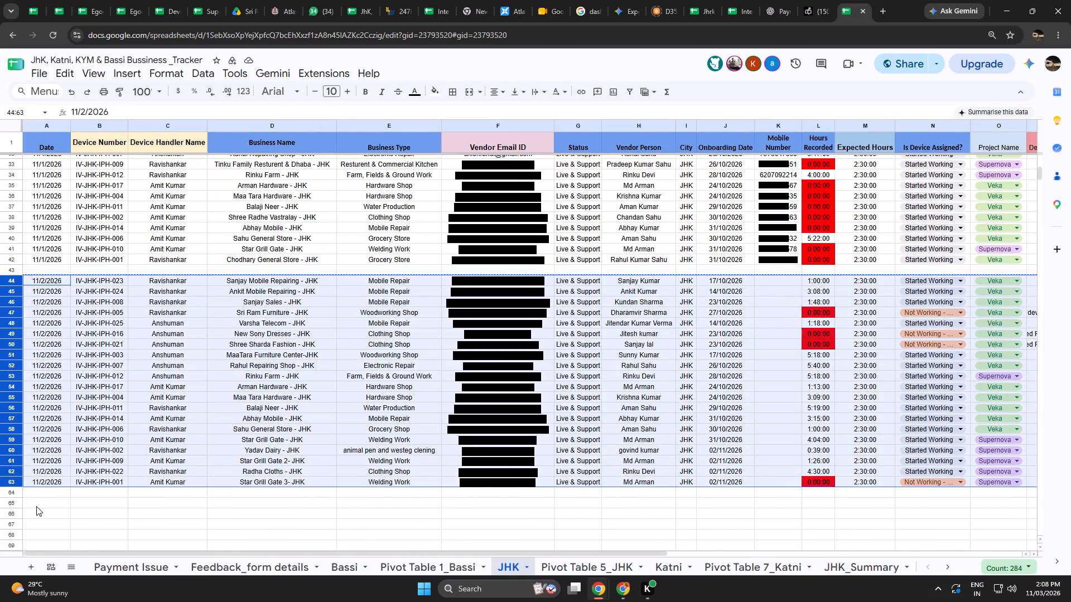
left_click(36, 506)
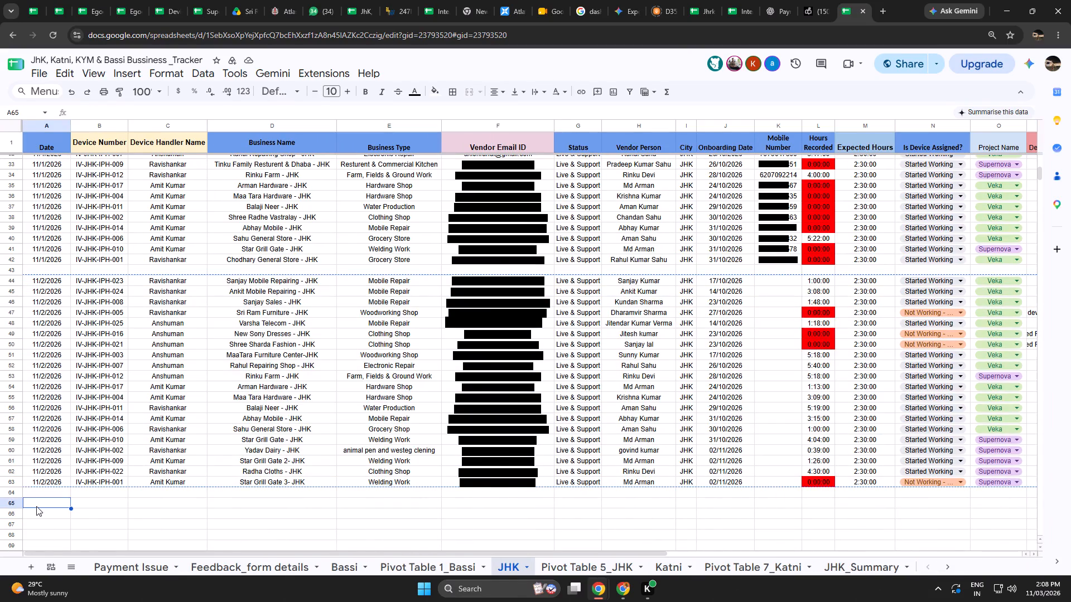
key("ctrl+v")
scroll(157, 394, "down", 2)
scroll(353, 417, "up", 1)
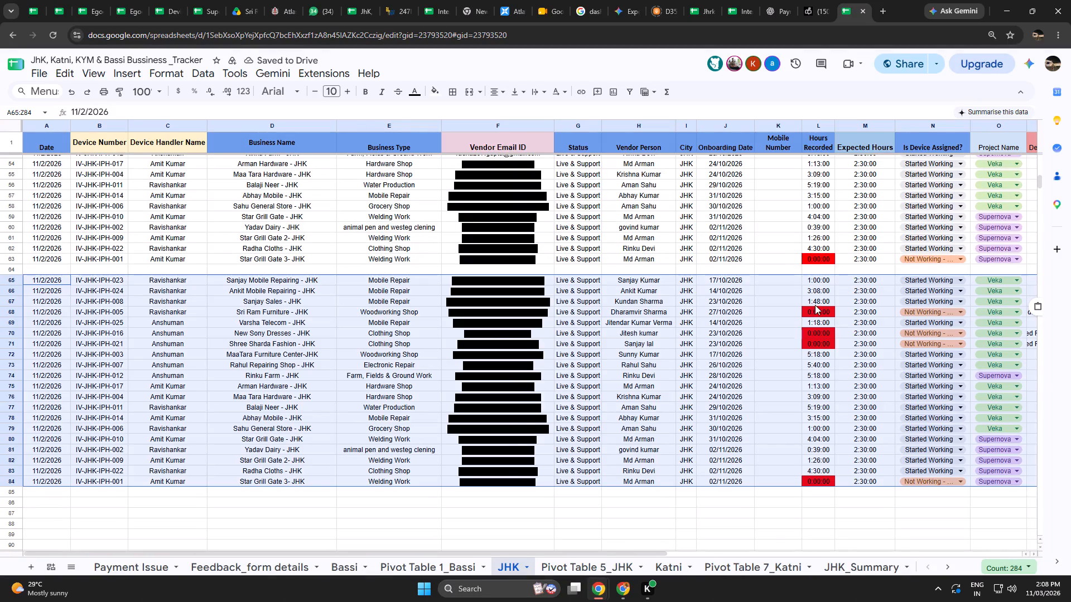
Set Hours Recorded to 0:00:00 for all the duplicated rows 65 to 84, without the red highlight.
left_click(811, 344)
key("ctrl+c")
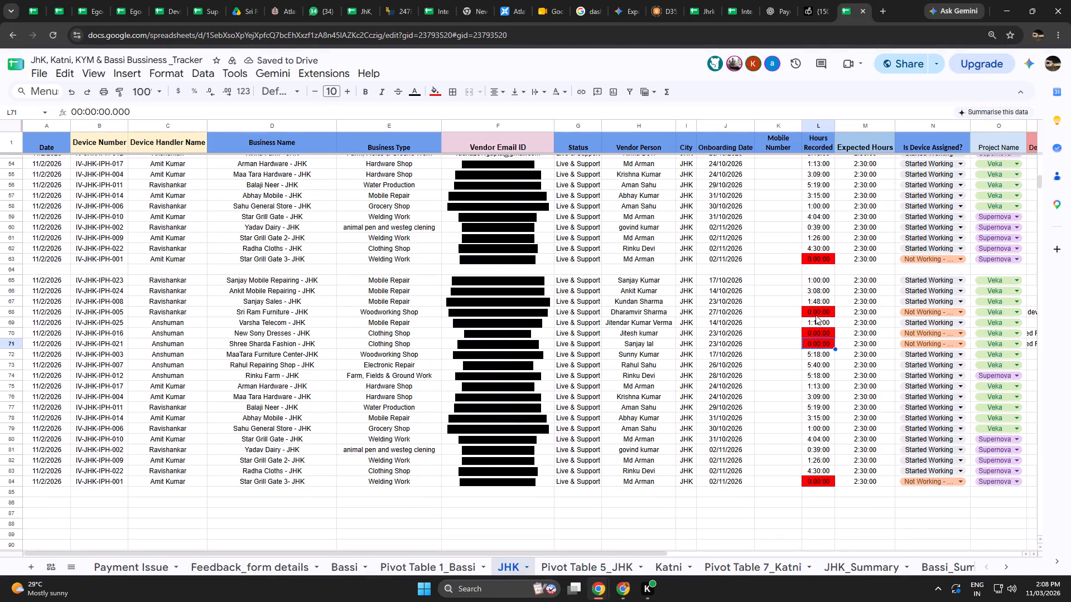
left_click(818, 284)
key("ctrl+shift+v")
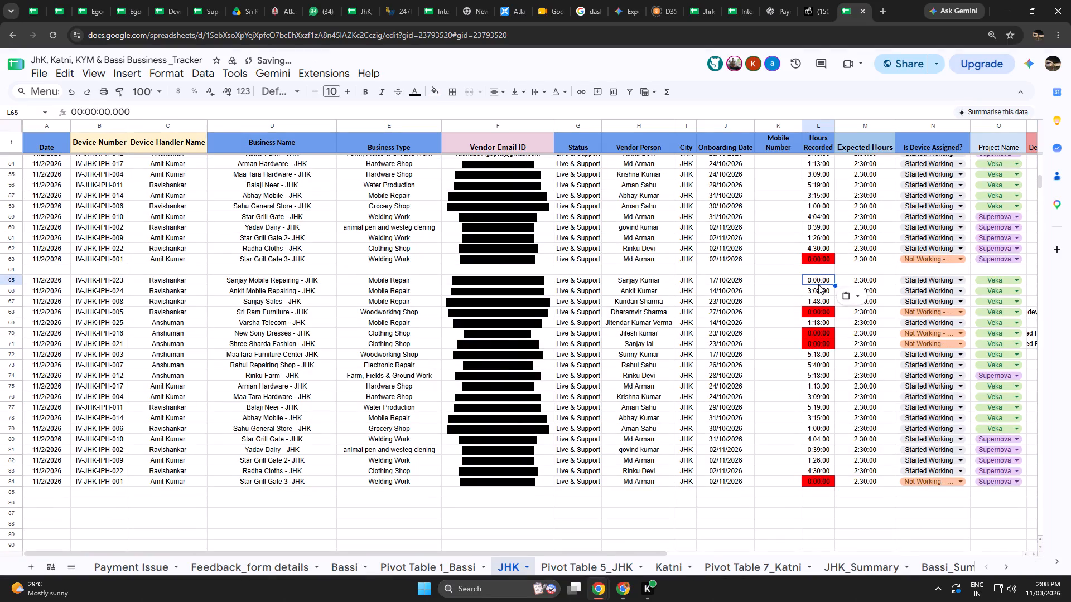
left_click_drag(818, 284, 820, 477)
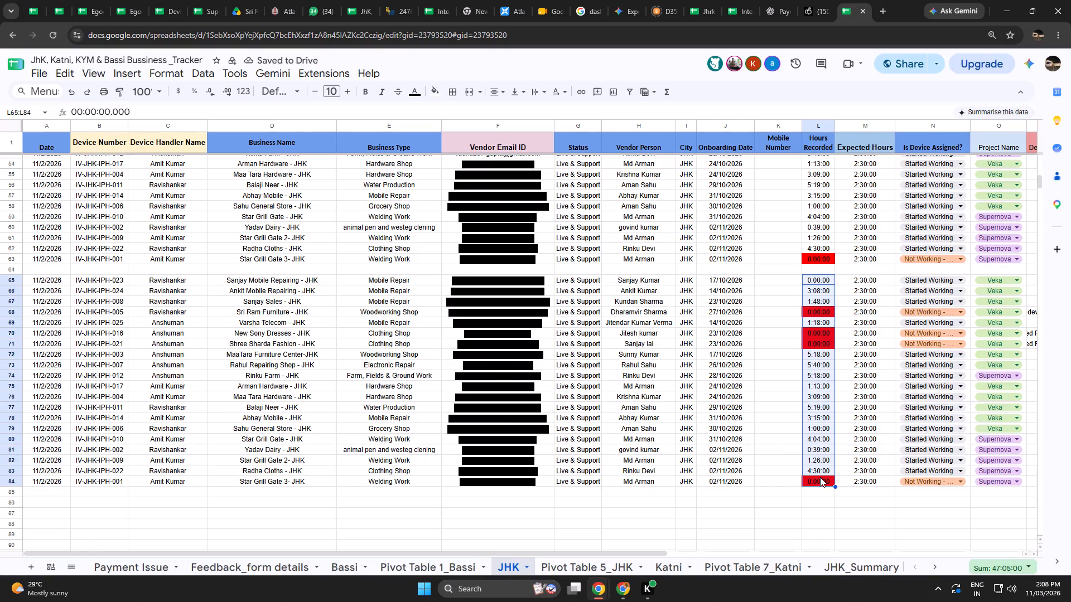
key("ctrl+d")
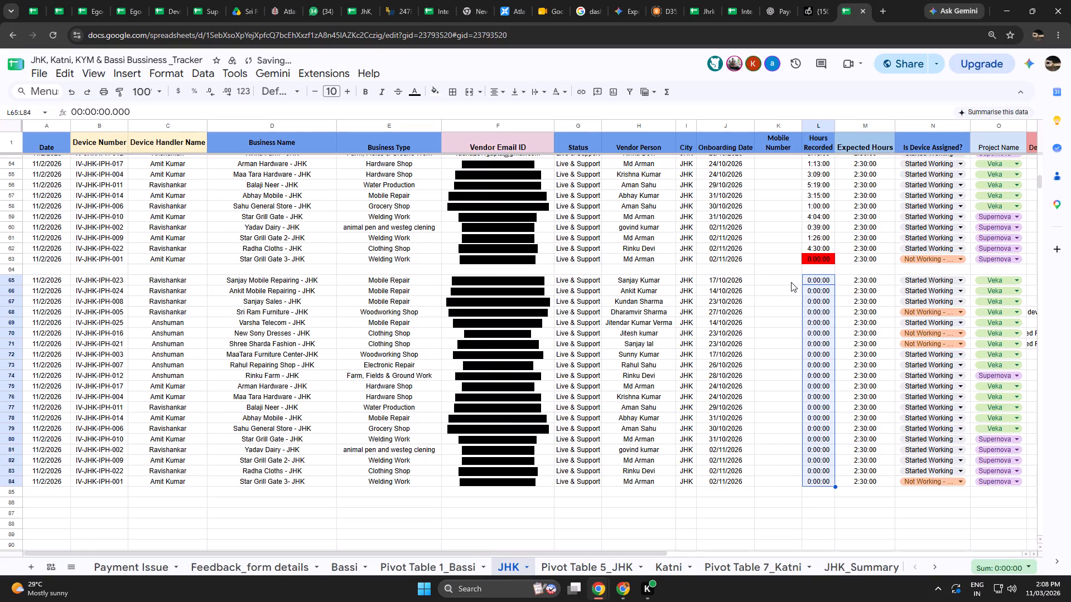
left_click(791, 282)
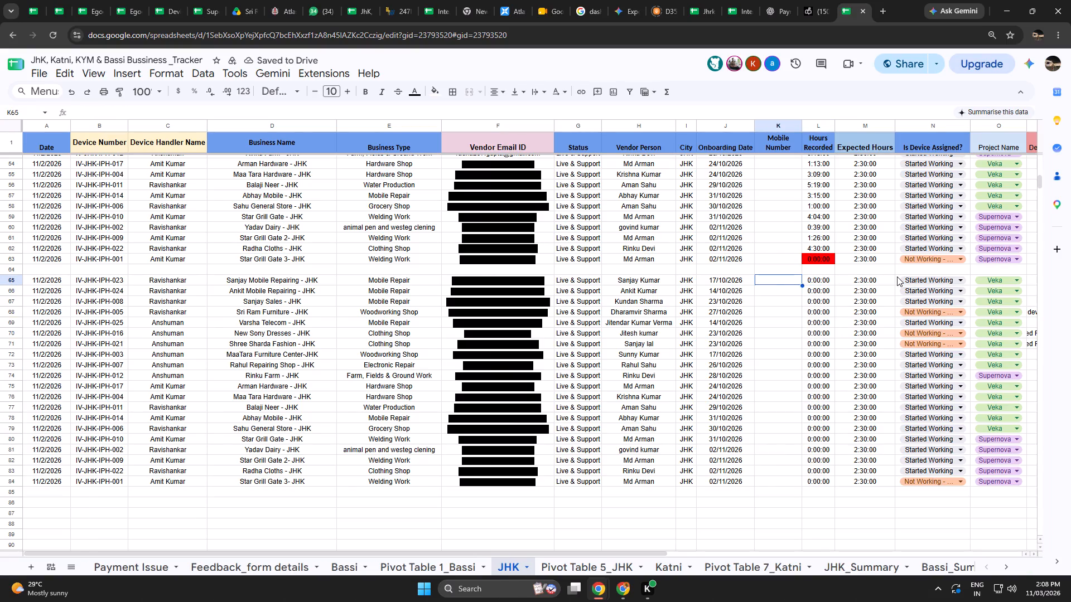
Set Is Device Assigned to Started Working for all rows from 65 to 84.
left_click_drag(900, 278, 909, 479)
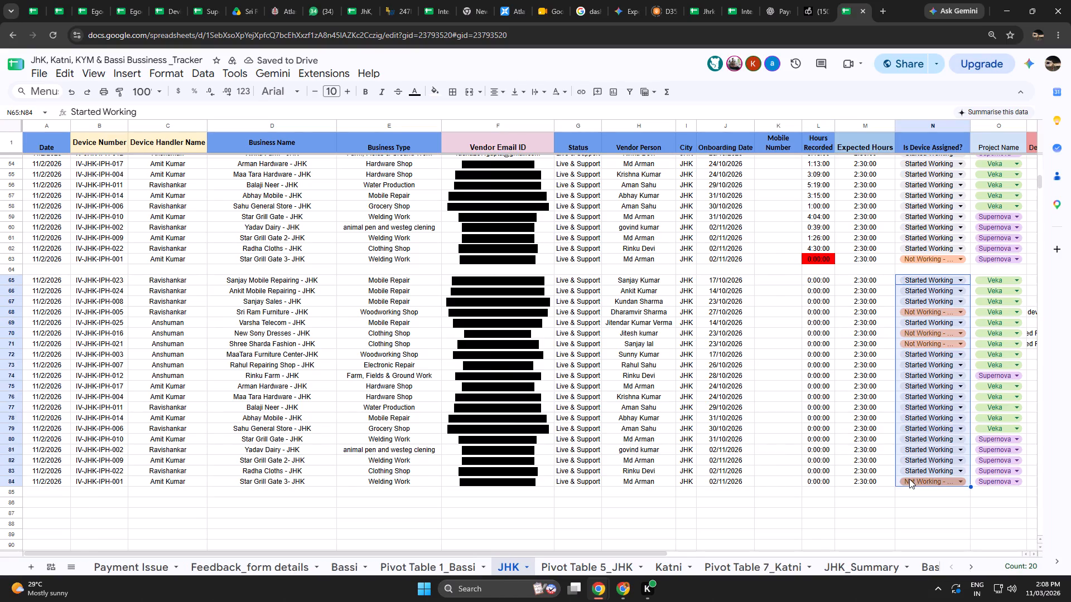
key("ctrl+d")
left_click(910, 535)
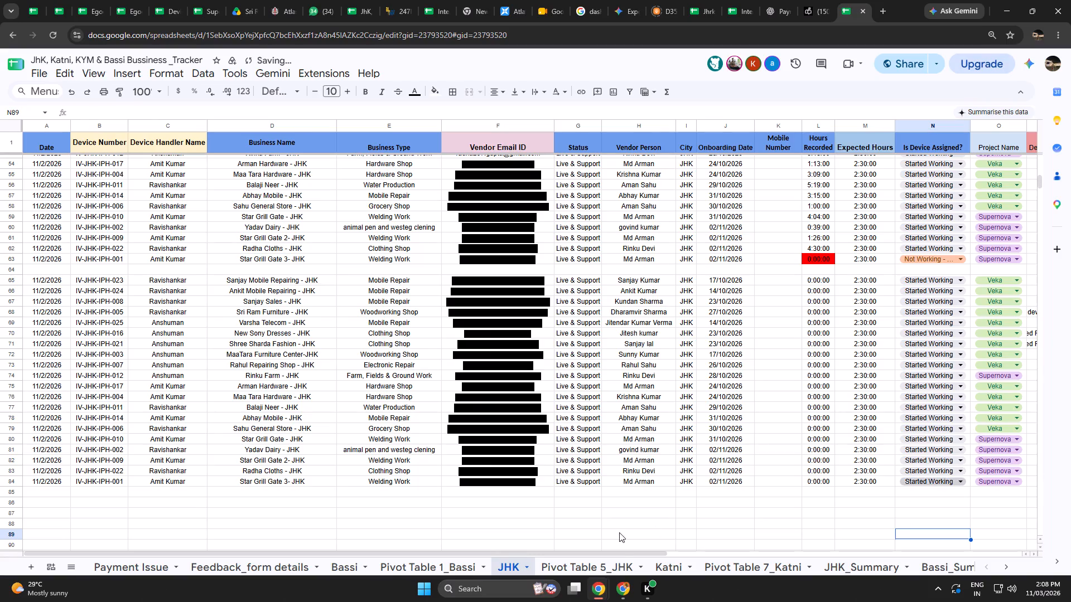
Clear the copied Remarks from the duplicated block, covering R66 to R85.
left_click_drag(606, 555, 759, 543)
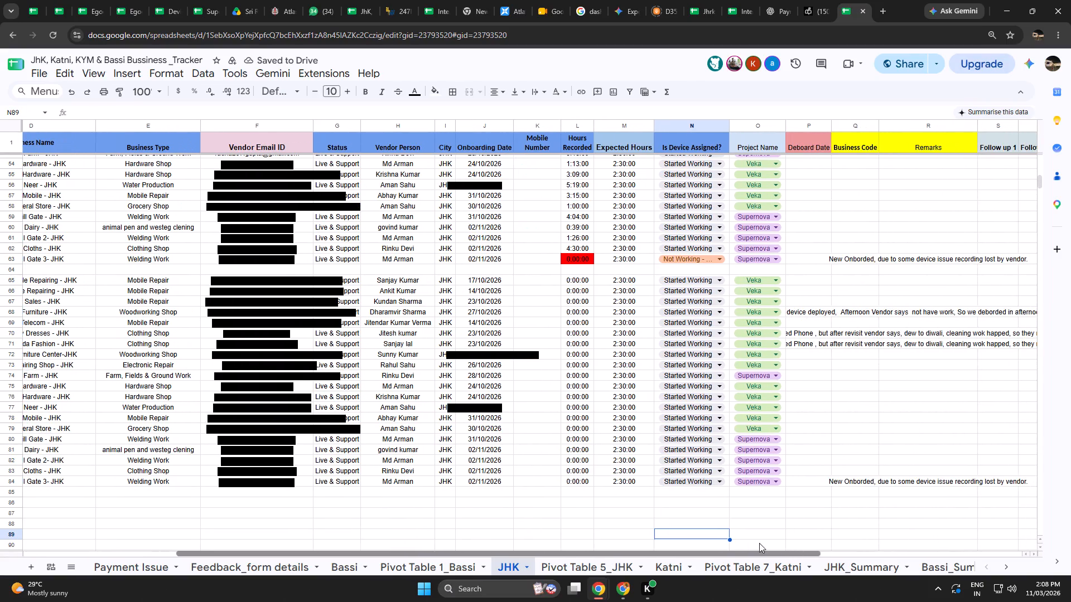
left_click_drag(759, 543, 760, 542)
left_click_drag(893, 295, 894, 496)
key("BackSpace")
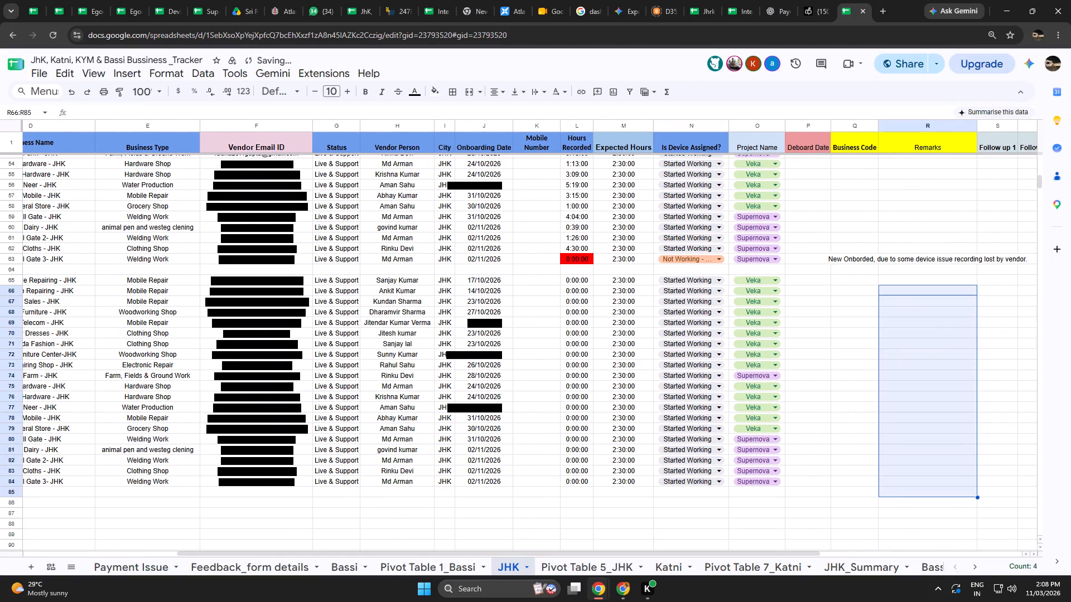
left_click(842, 344)
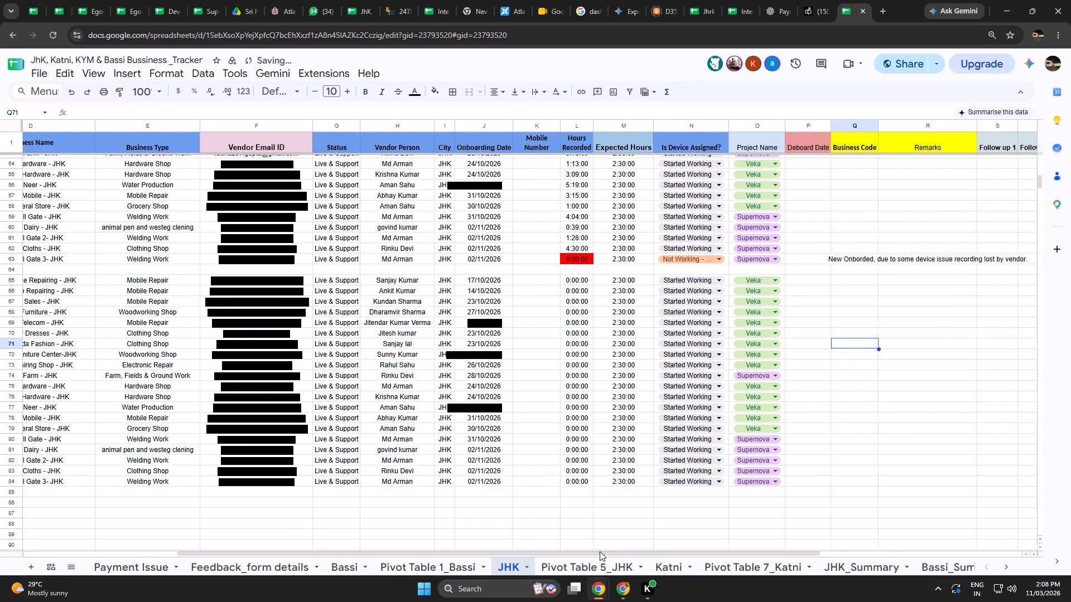
Clear the business name, business type, vendor email and vendor person in row 68 for device IV-JHK-IPH-005.
left_click_drag(596, 553, 484, 545)
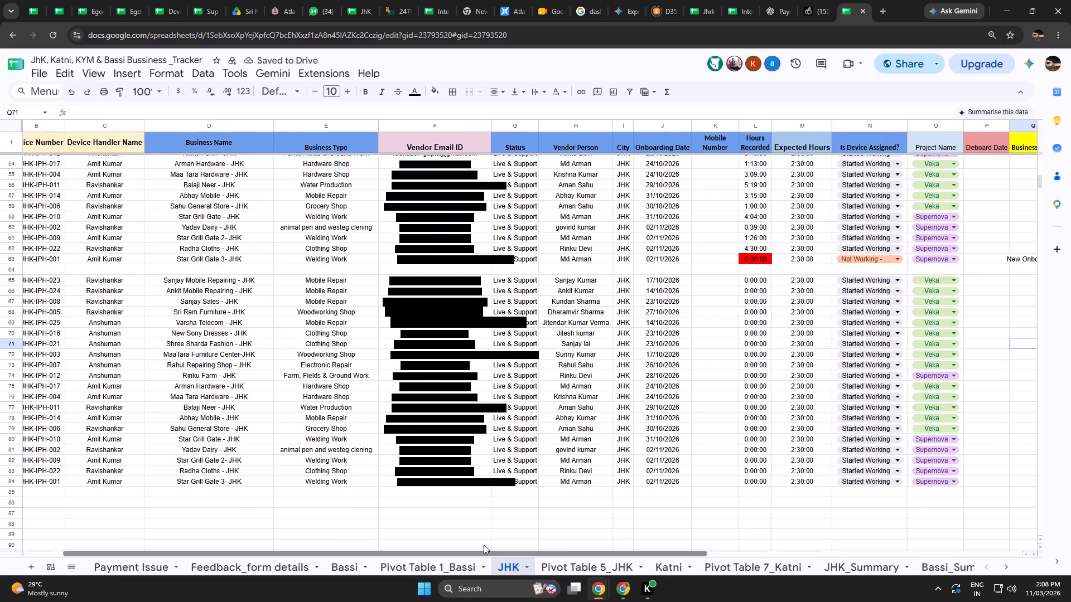
left_click_drag(484, 545, 376, 545)
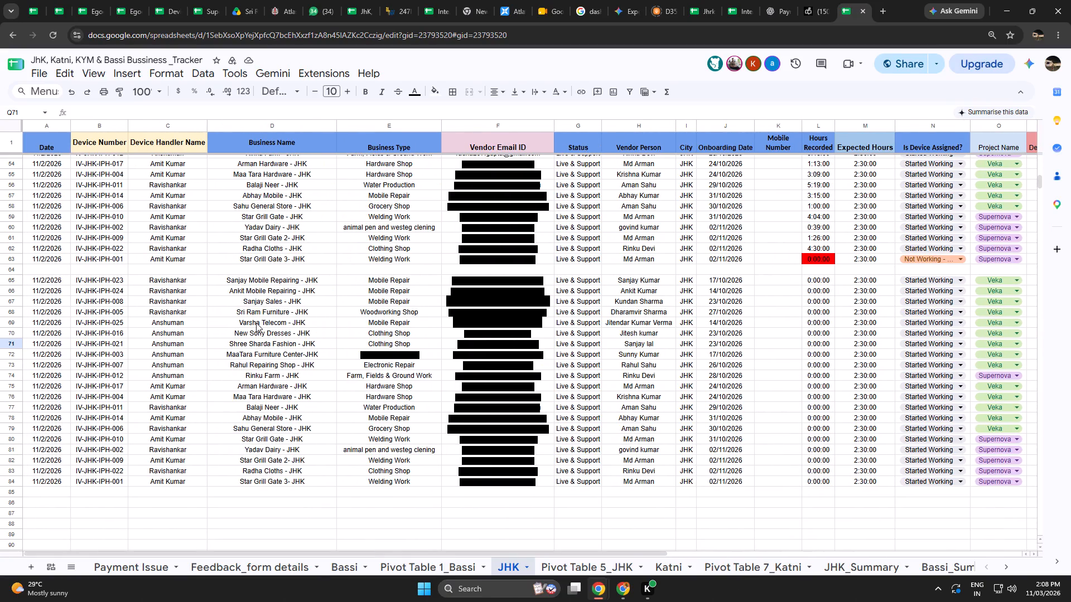
left_click(277, 311)
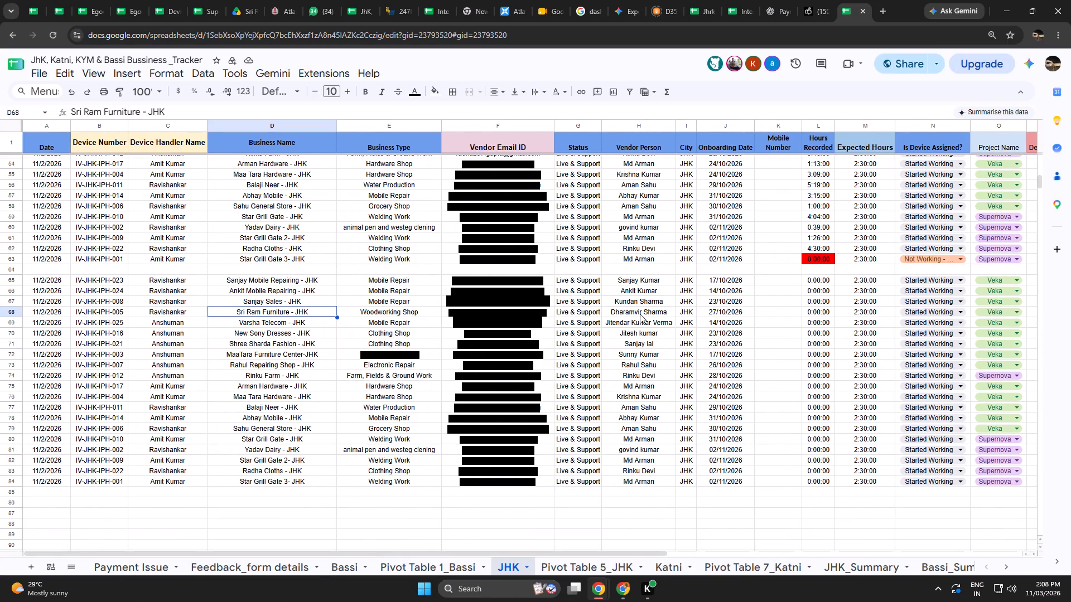
left_click(737, 313)
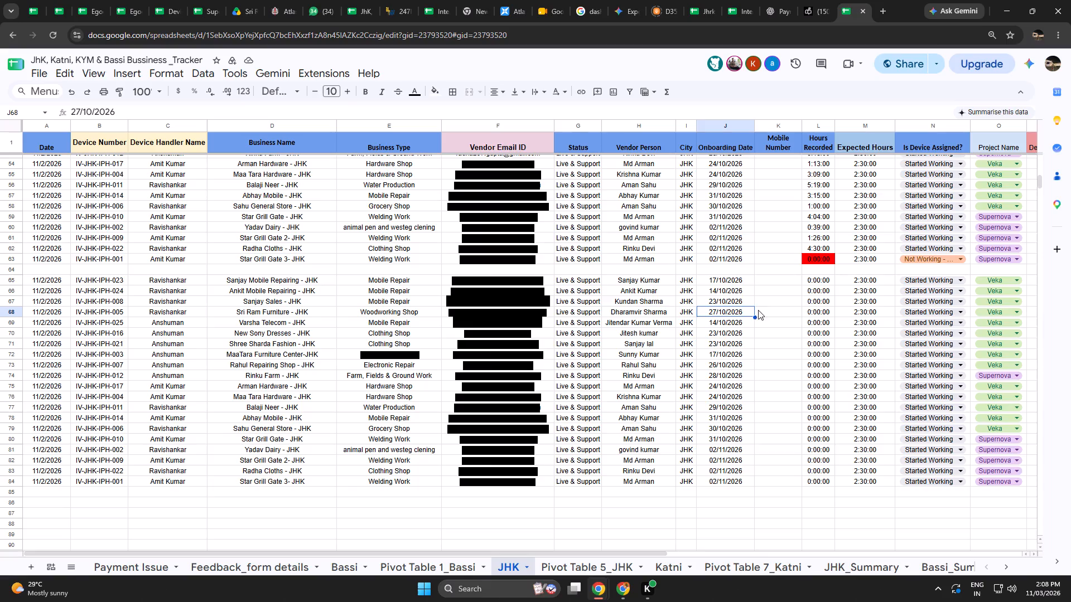
left_click_drag(736, 311, 477, 312)
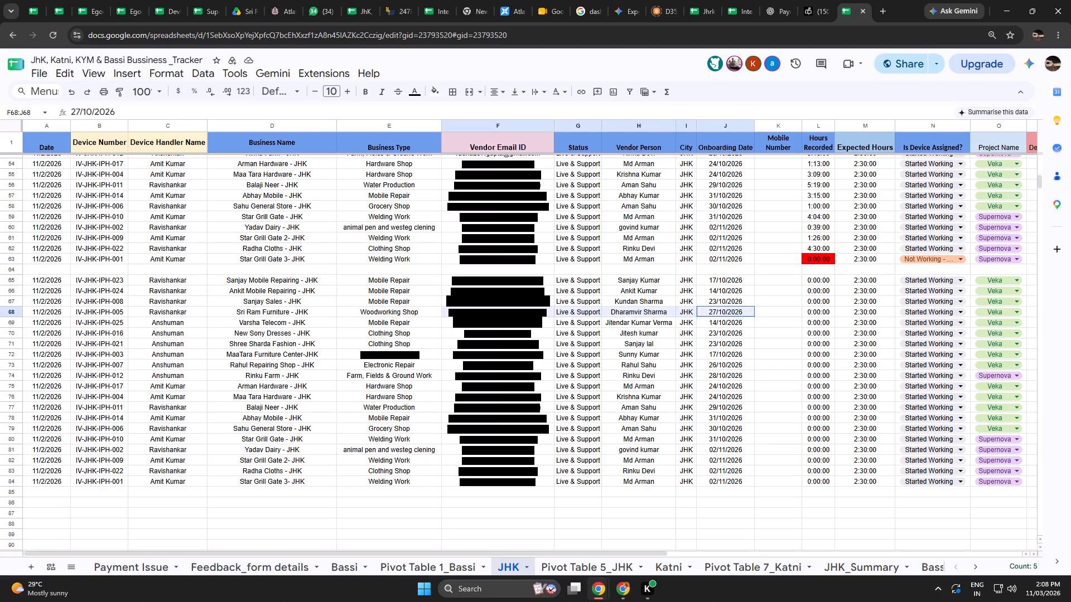
left_click_drag(477, 312, 340, 308)
left_click_drag(286, 314, 391, 313)
key("BackSpace")
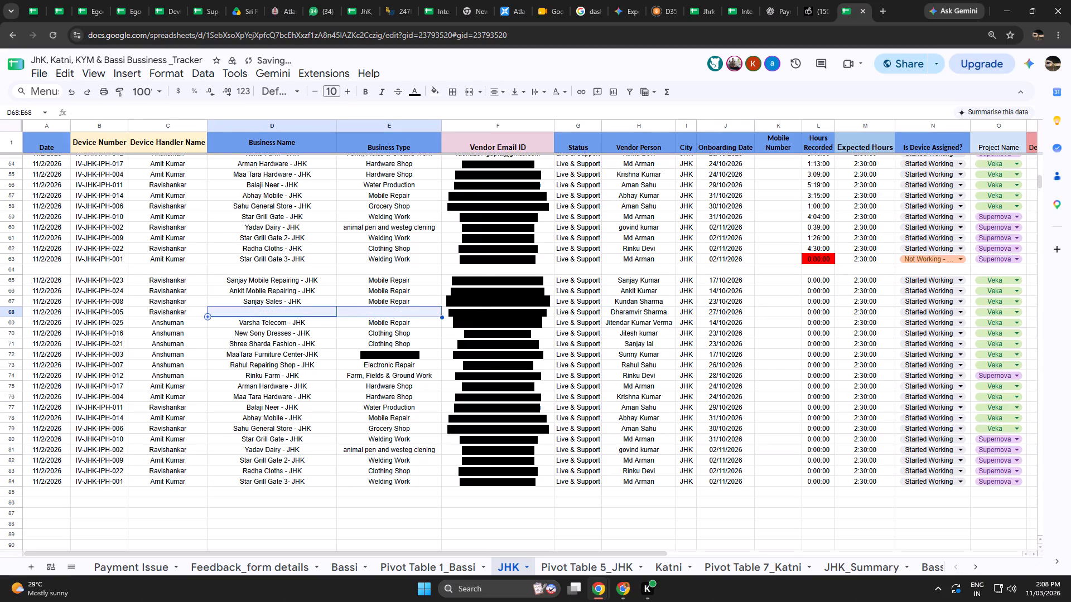
left_click(474, 309)
key("BackSpace")
left_click(640, 312)
key("BackSpace")
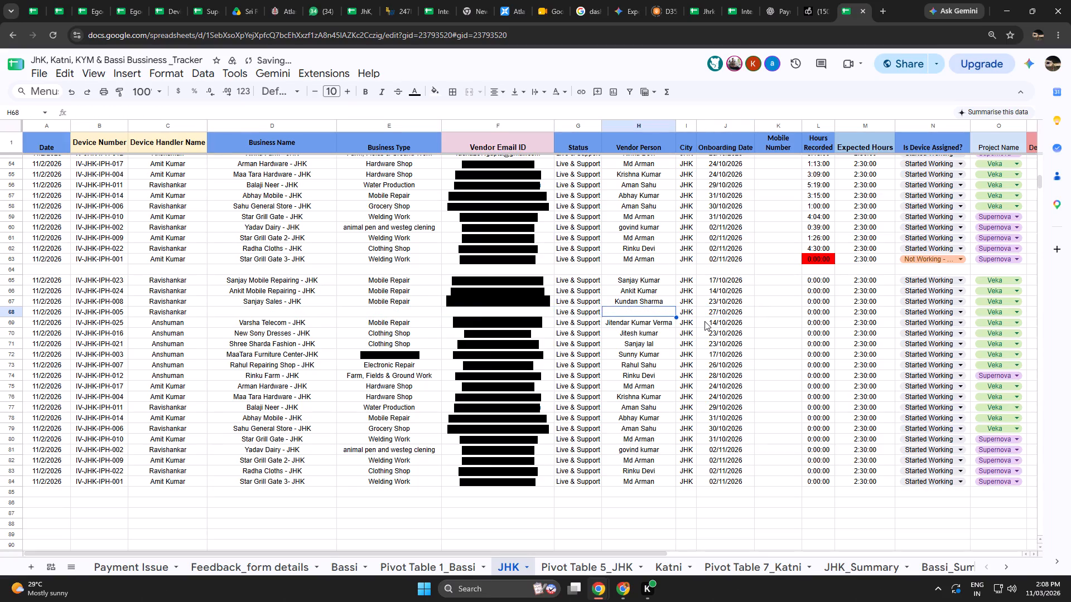
Replace the Onboarding Date in row 68 with 11/3/2026.
left_click(729, 314)
key("BackSpace")
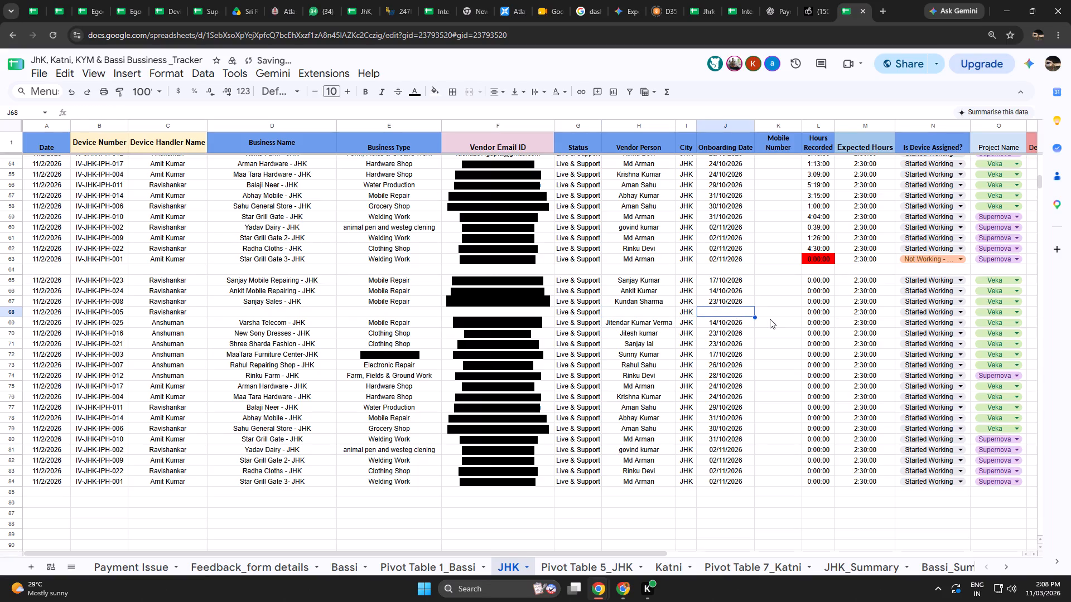
key("ctrl+semicolon")
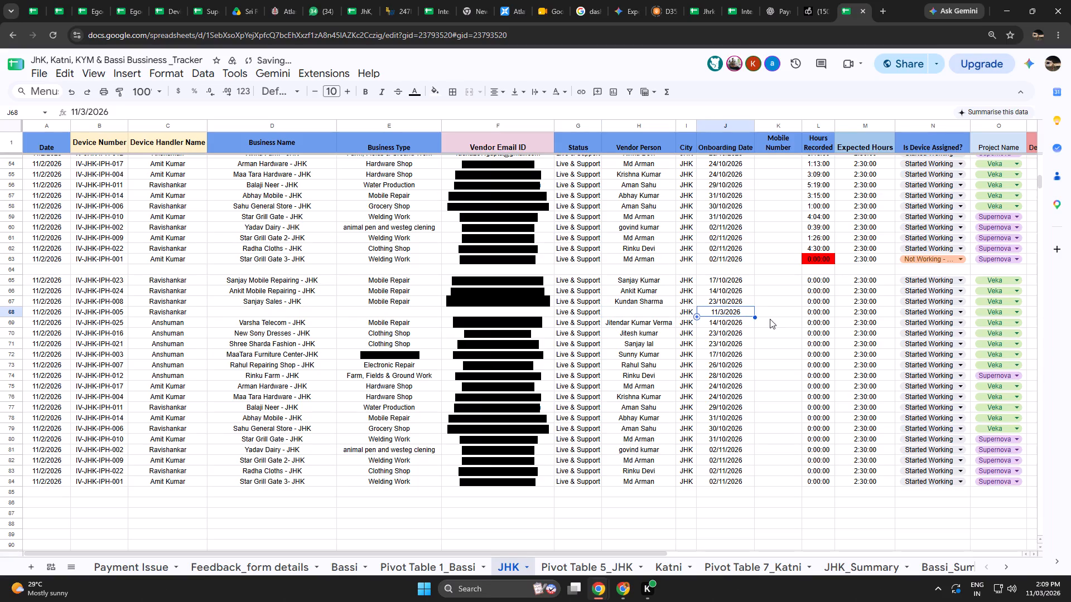
left_click(772, 310)
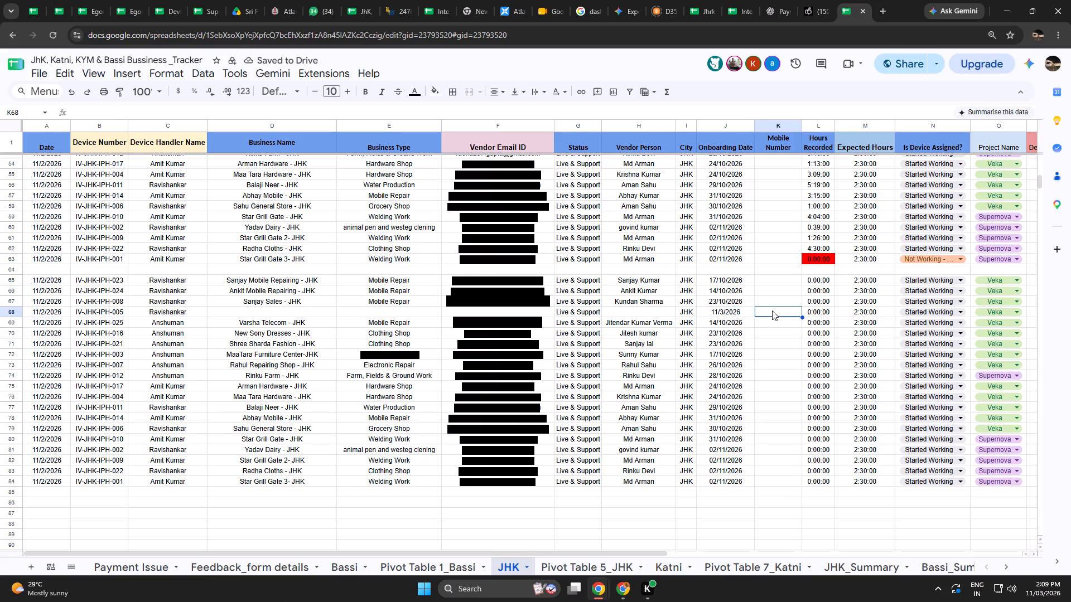
Search the Approved Business List in the Vendors/Device_Business Details spreadsheet for "bhumi" to find row 68's new business.
left_click(296, 315)
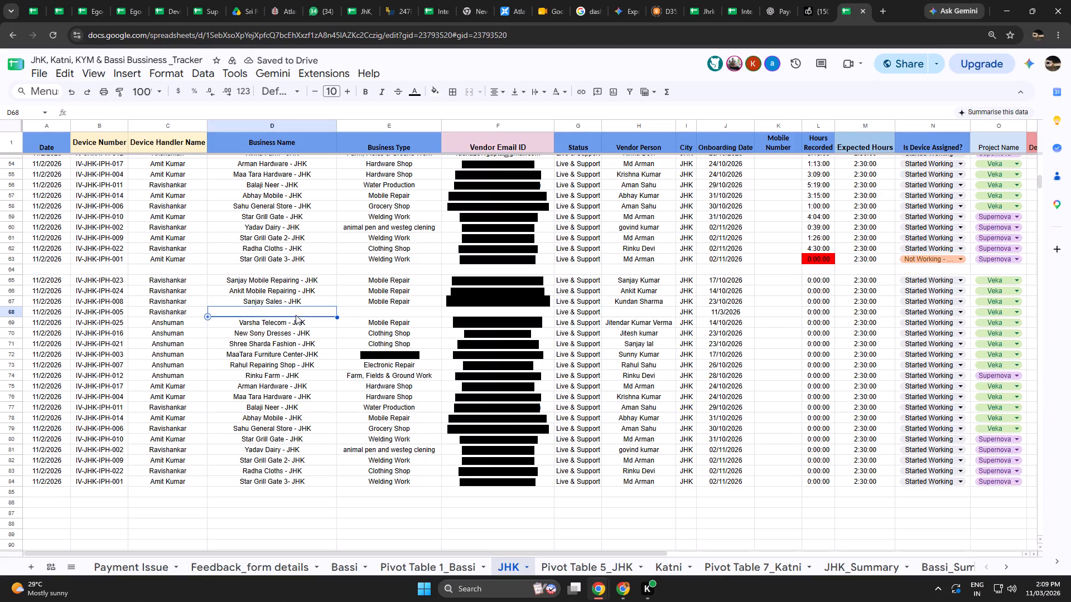
left_click(64, 0)
left_click(25, 0)
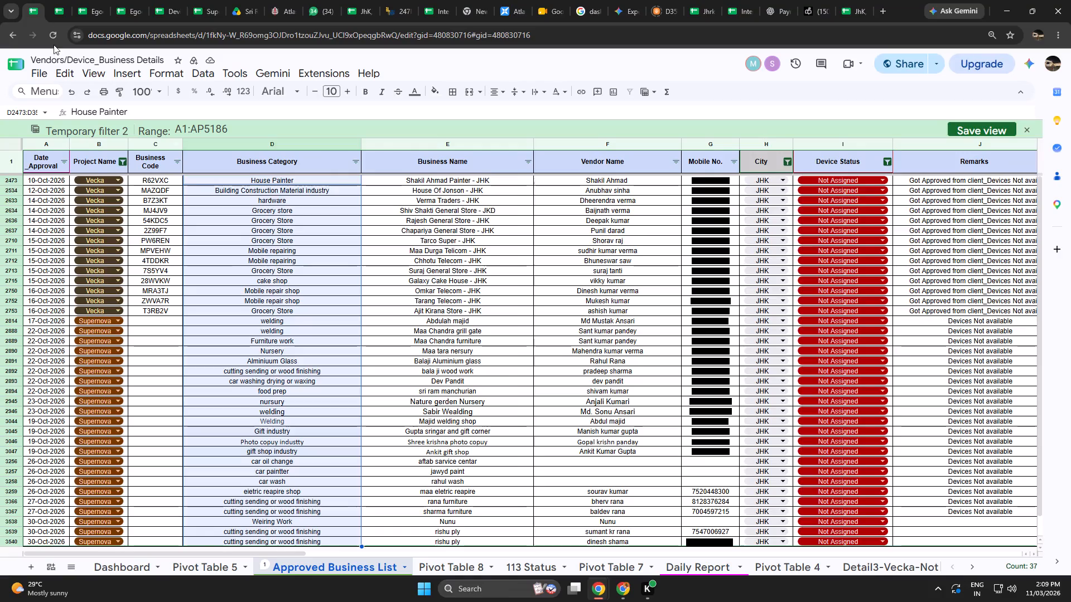
left_click(406, 303)
key("ctrl+f")
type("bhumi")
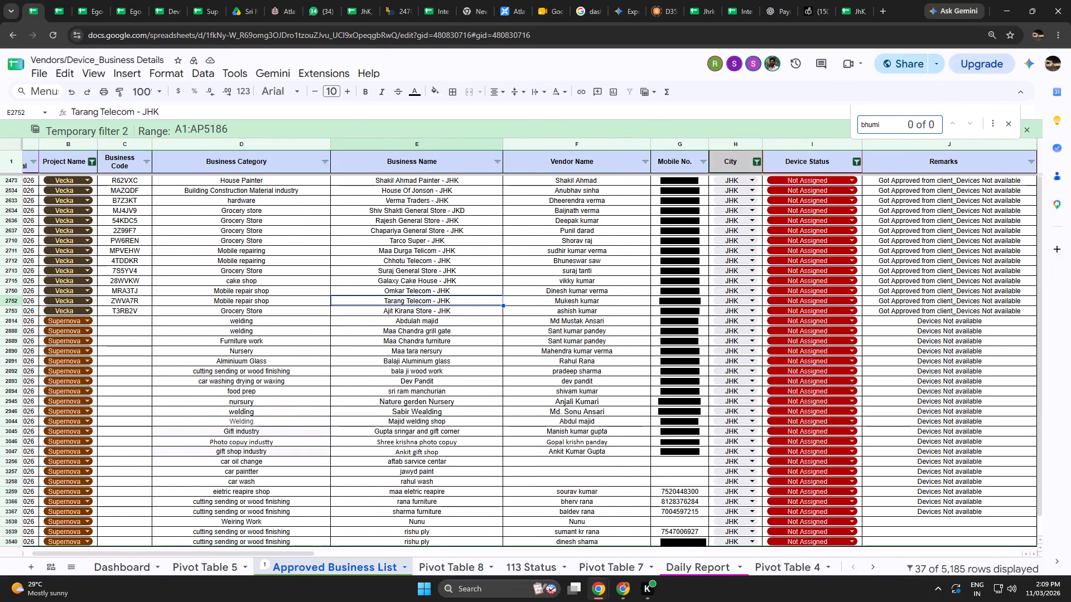
left_click(1014, 124)
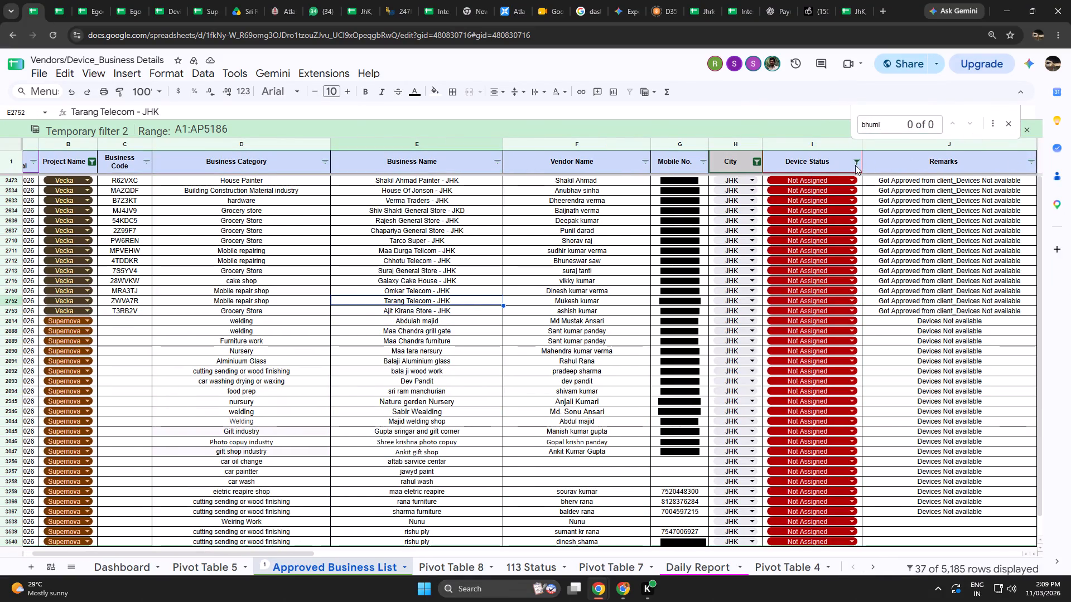
Change the Approved Business List's Device Status filter from Not Assigned to Assigned.
left_click(852, 158)
left_click(771, 405)
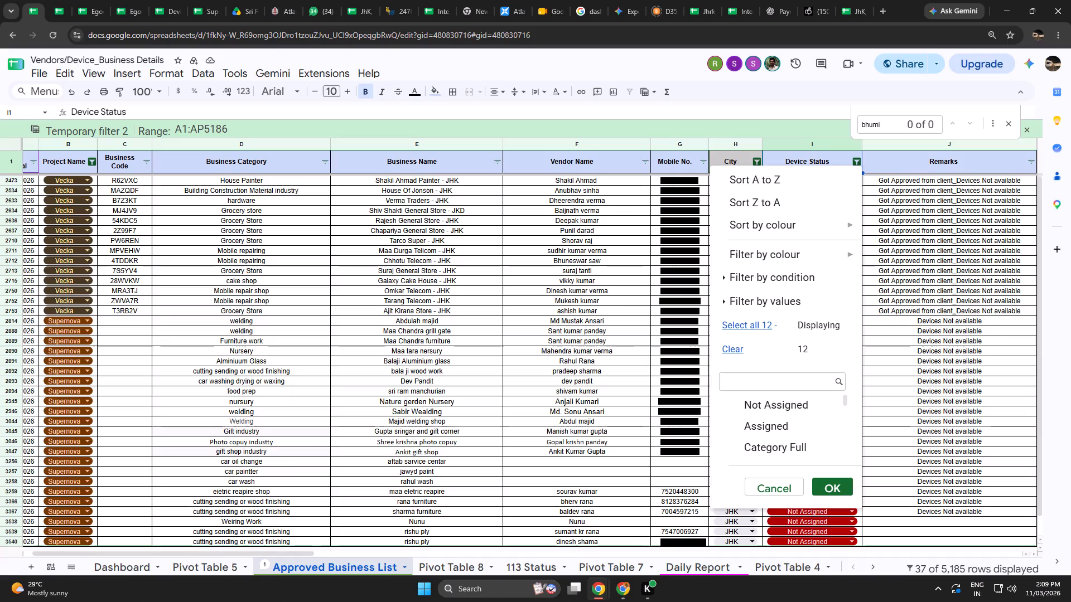
left_click(763, 420)
left_click(826, 486)
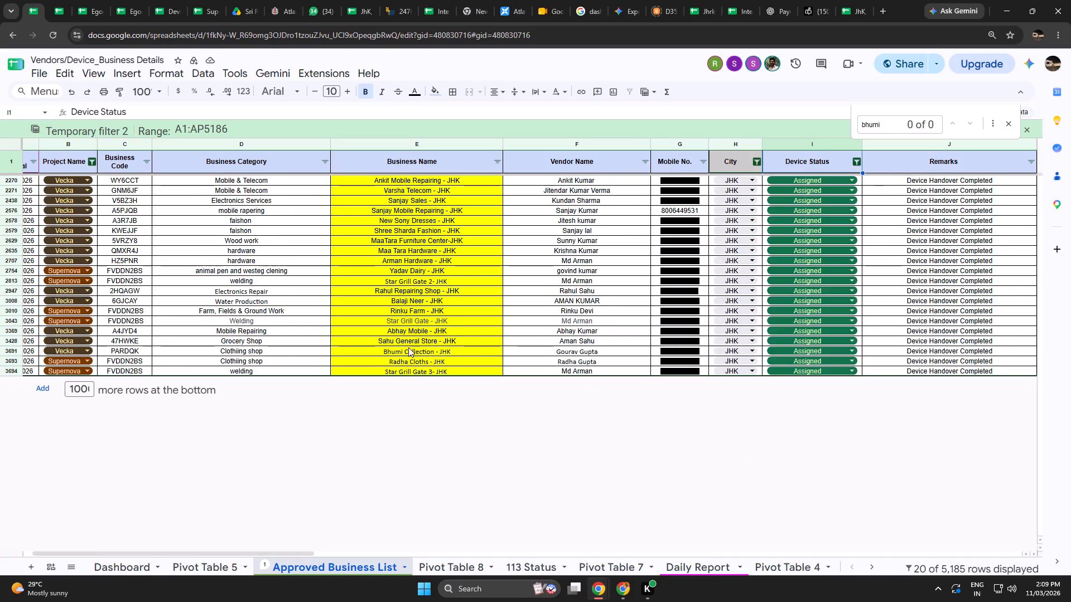
Copy the business name Bhumi Collection - JHK into row 68 of the JHK tracker sheet, pasting the value only.
left_click(403, 350)
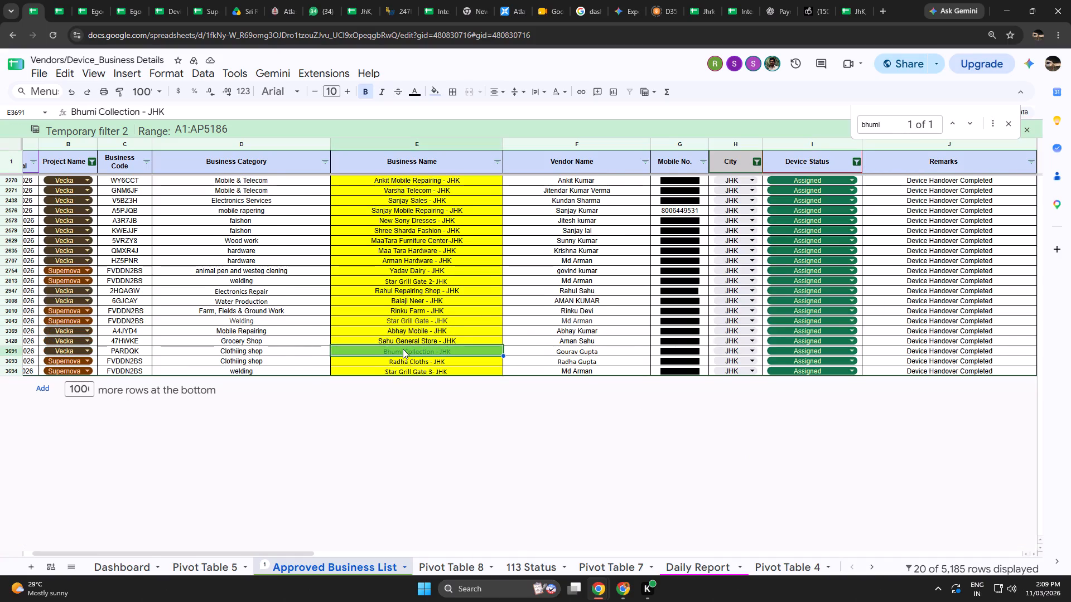
key("ctrl+c")
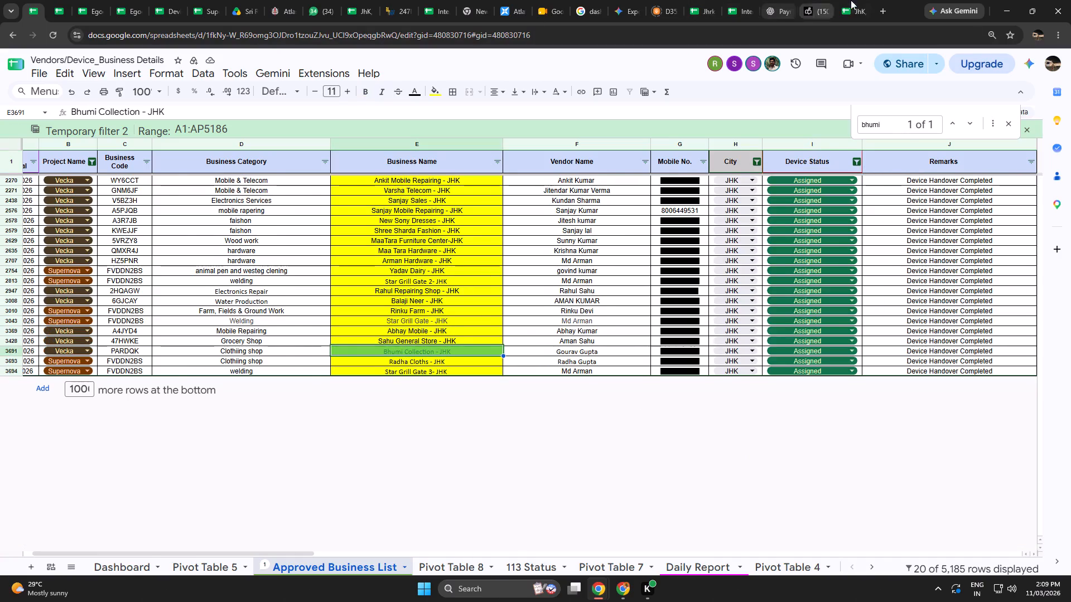
left_click(851, 0)
key("ctrl+shift+v")
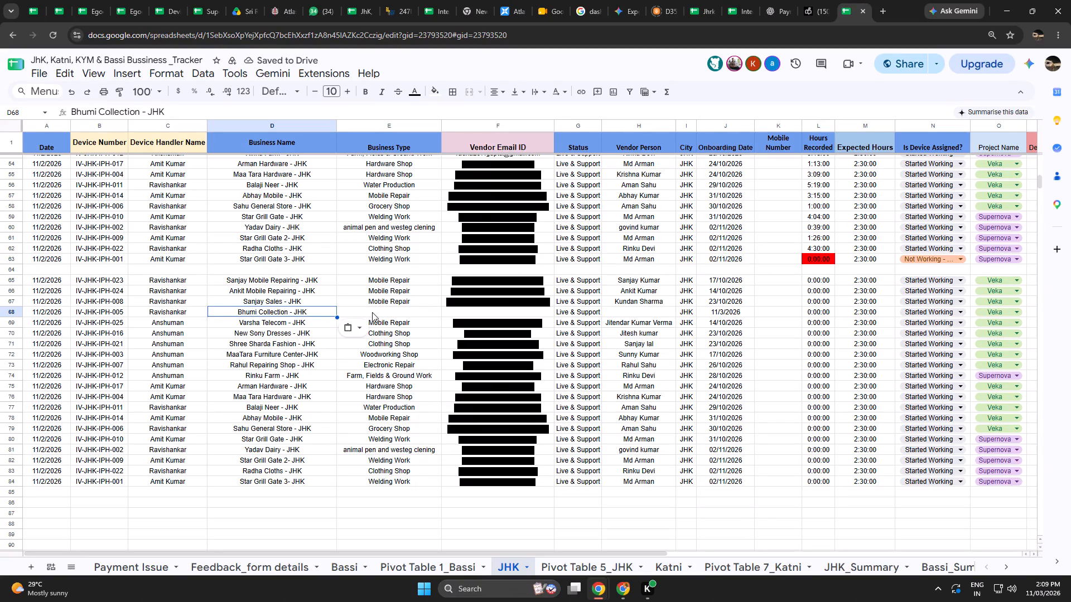
Fill row 68's Business Type with Clothing Shop, copied from the Shree Sharda Fashion - JHK row.
left_click(413, 310)
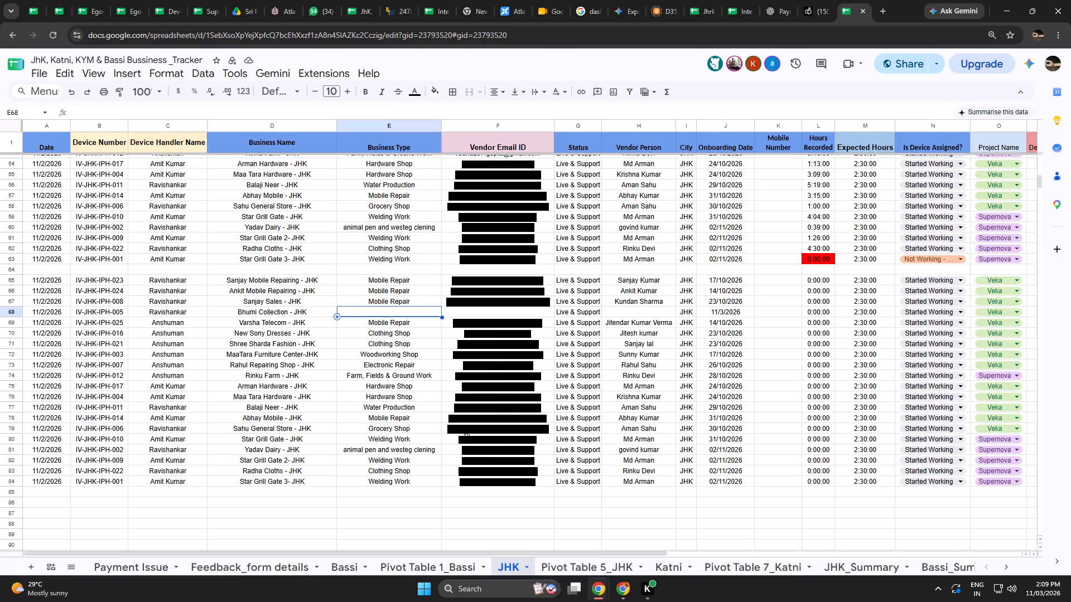
left_click_drag(332, 552, 407, 547)
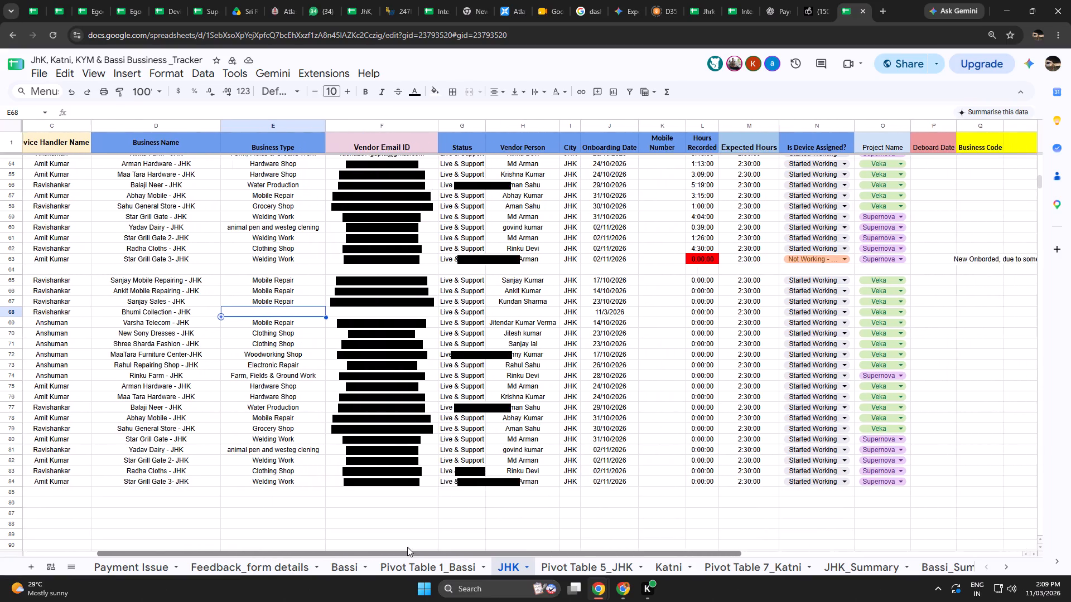
left_click_drag(407, 547, 235, 532)
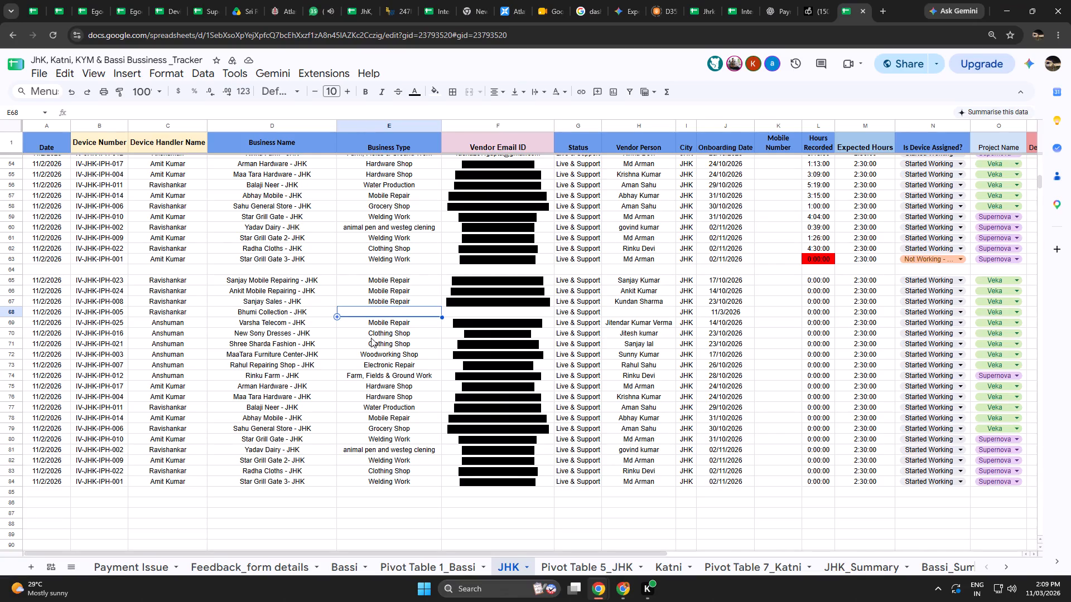
left_click(384, 344)
key("ctrl+c")
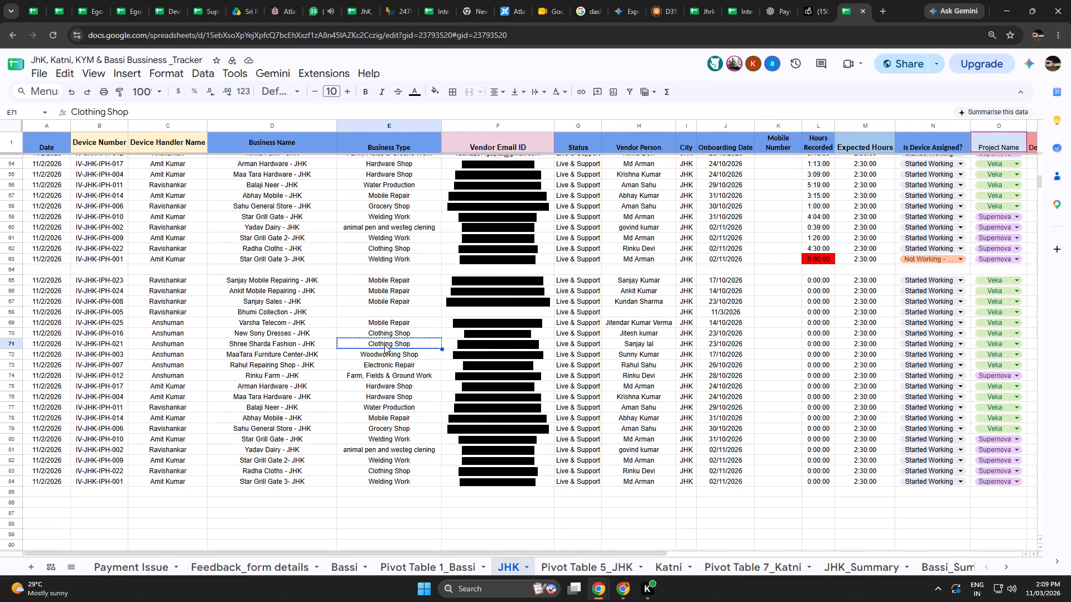
left_click(394, 314)
key("ctrl+v")
Copy Bhumi Collection's mobile number from the Approved Business List into row 68's Mobile Number cell in the JHK tracker.
left_click(492, 308)
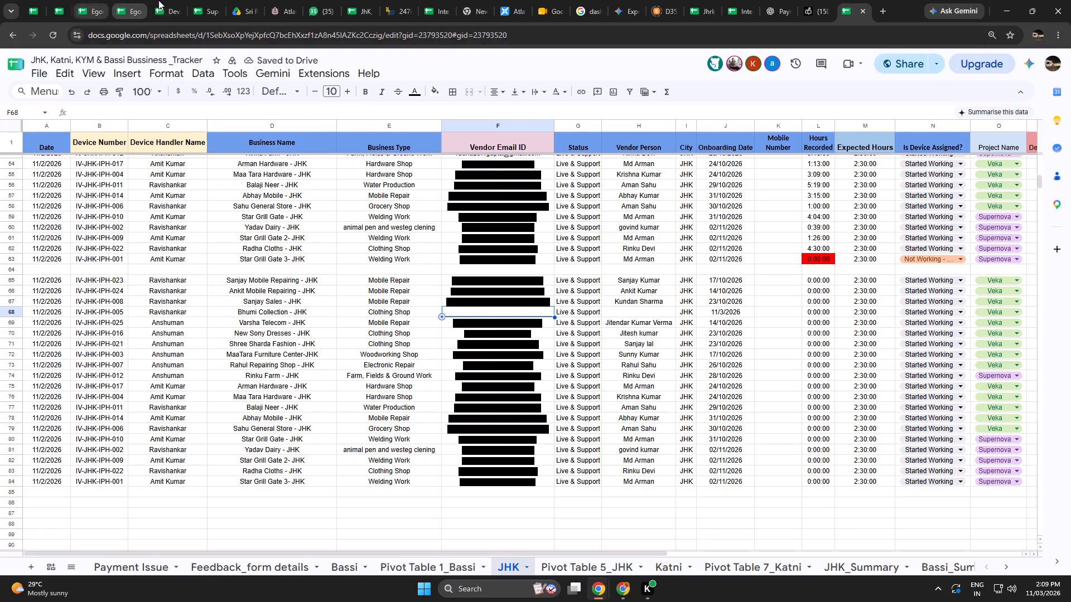
left_click(175, 0)
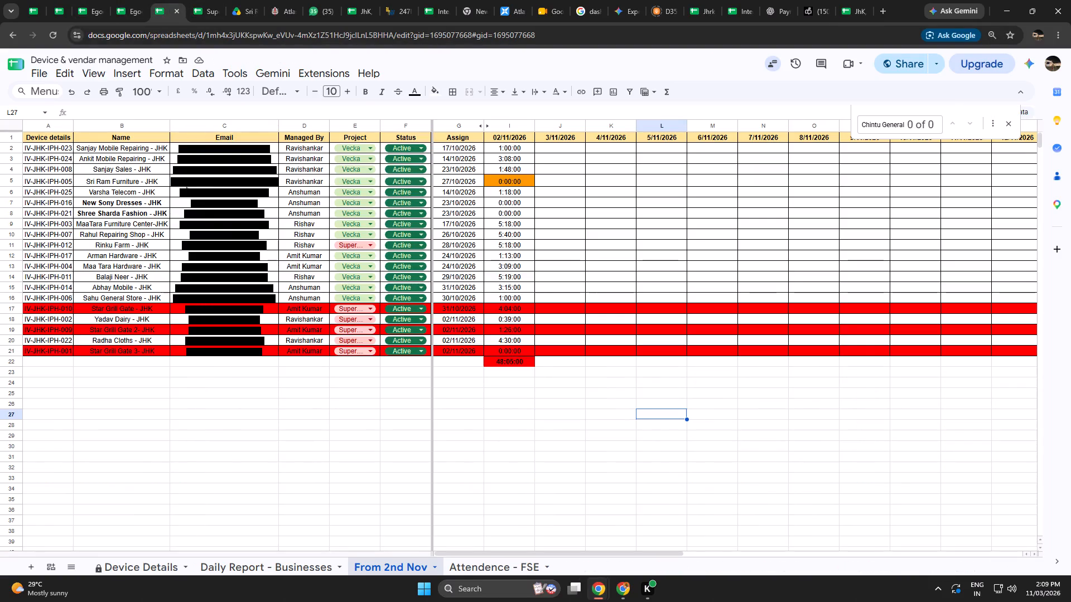
left_click(41, 0)
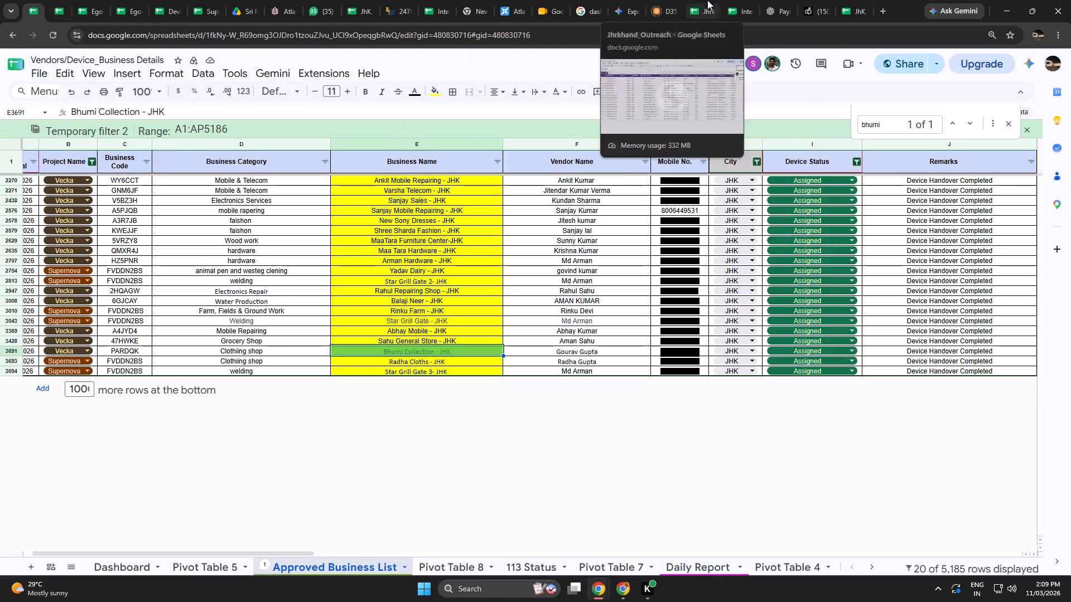
left_click(673, 348)
key("ctrl+c")
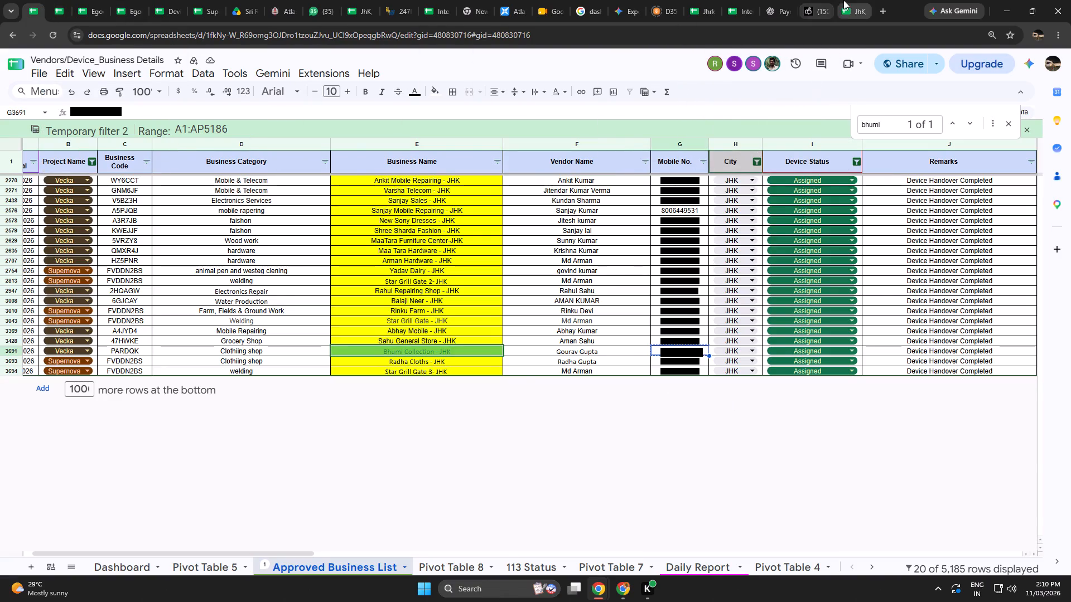
left_click(843, 0)
left_click(646, 313)
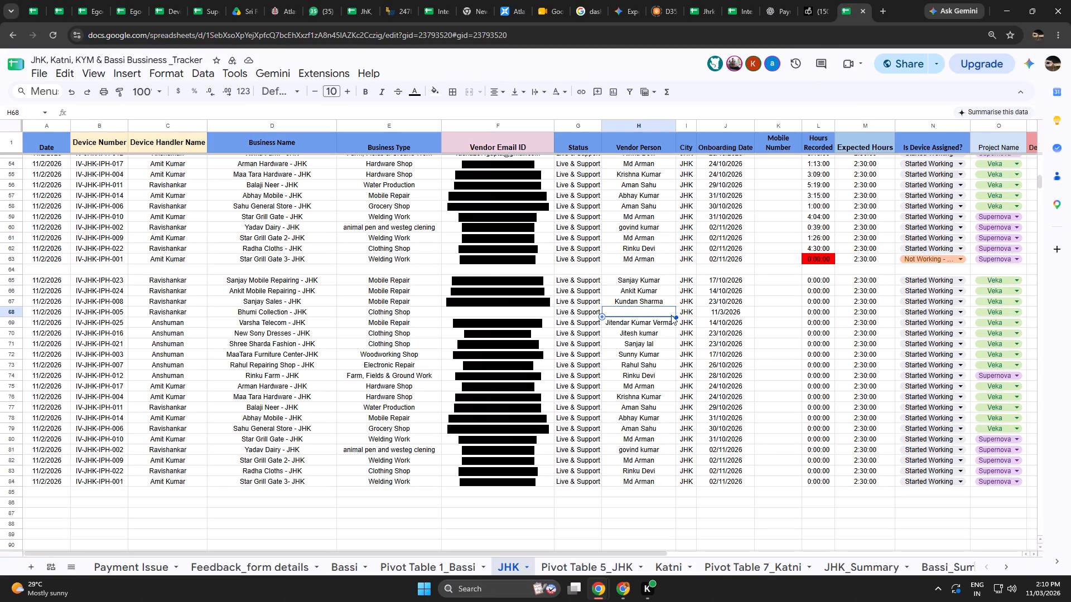
left_click(763, 318)
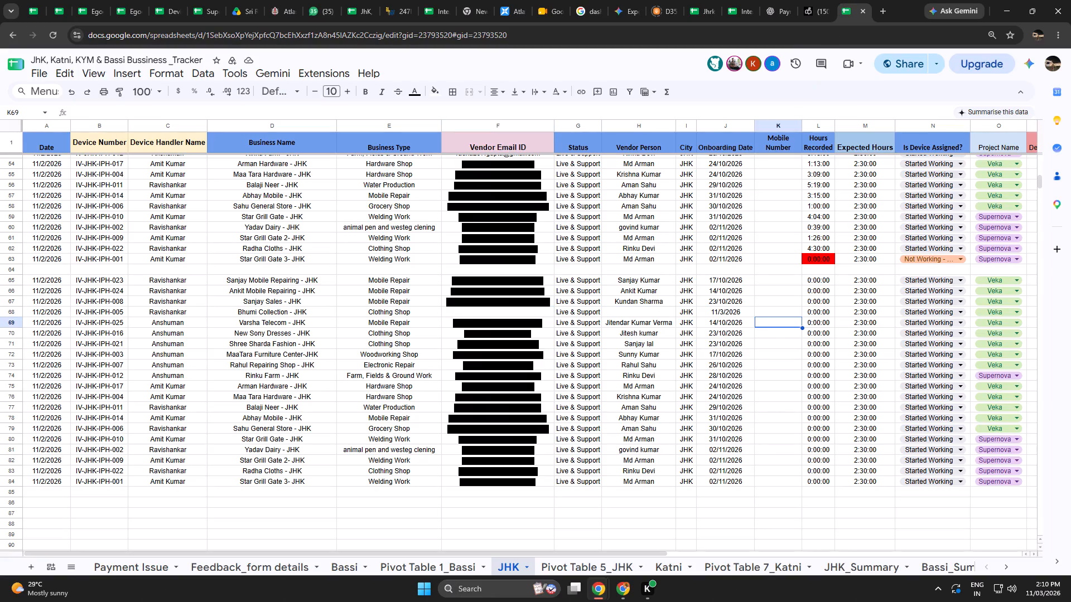
left_click(759, 313)
key("ctrl+v")
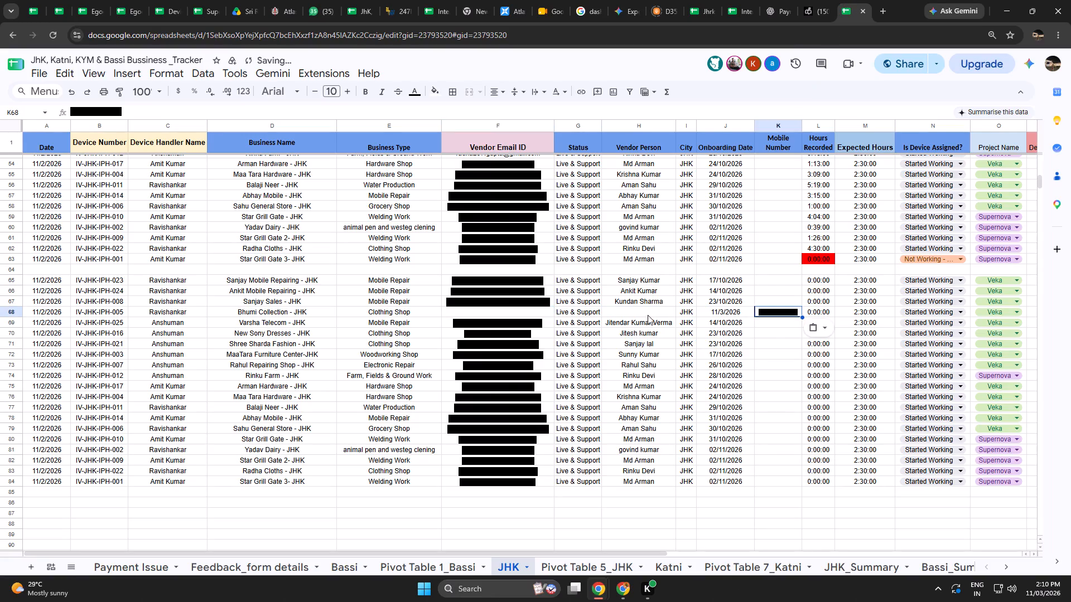
Enter the Bhumi Collection vendor's name, as given in the Approved Business List, in row 68's Vendor Person cell.
left_click(648, 315)
left_click(467, 307)
left_click(633, 307)
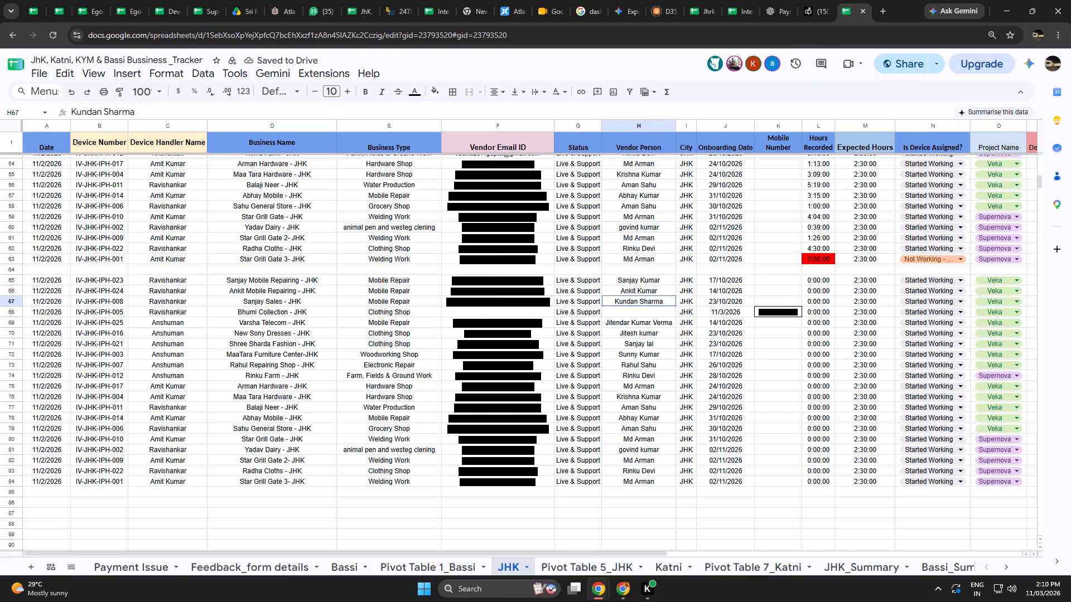
left_click(625, 312)
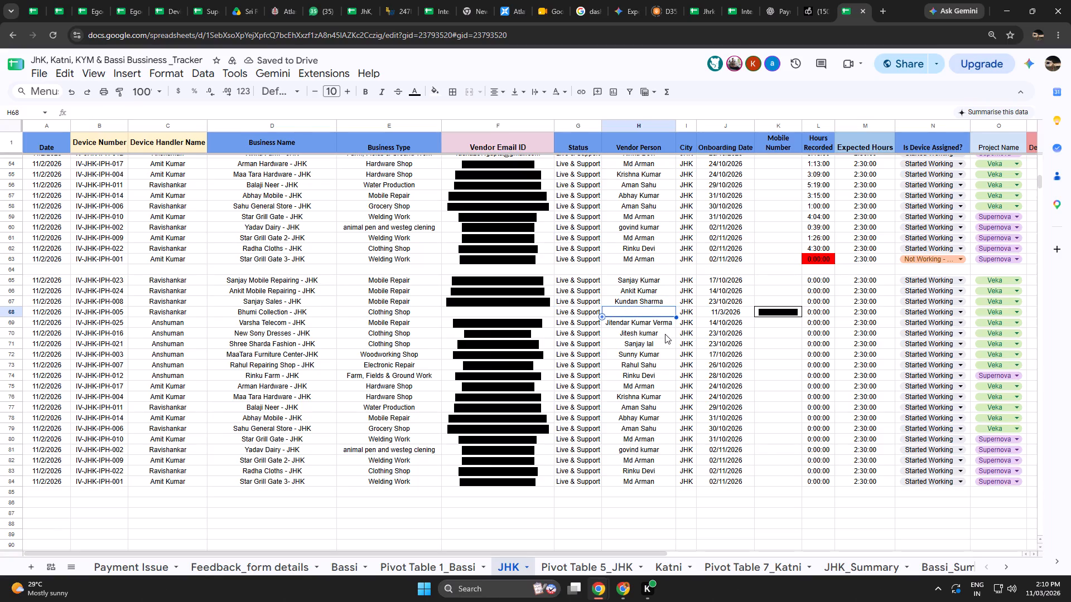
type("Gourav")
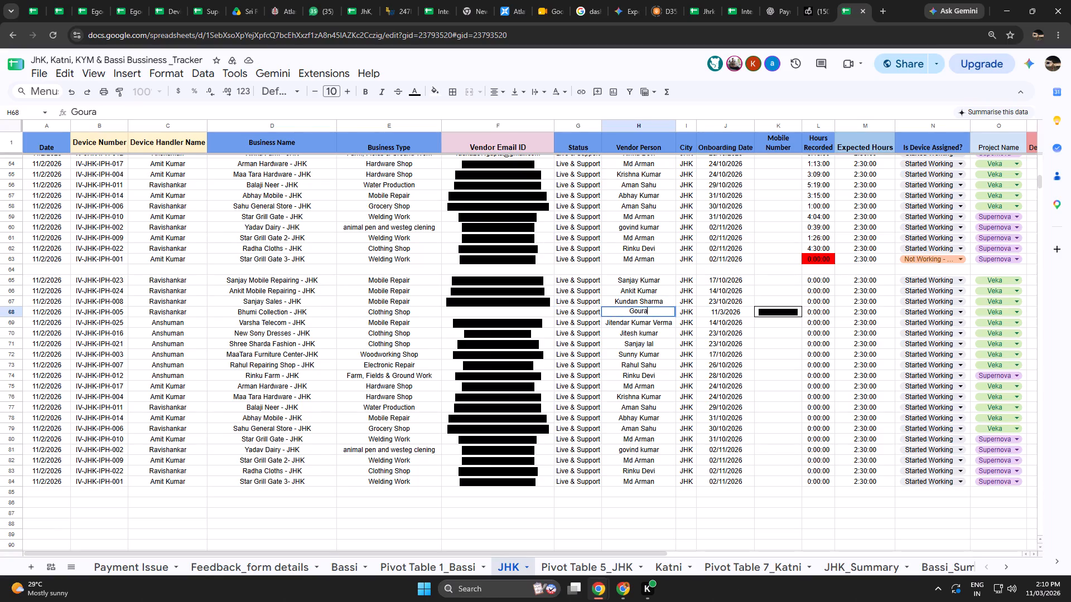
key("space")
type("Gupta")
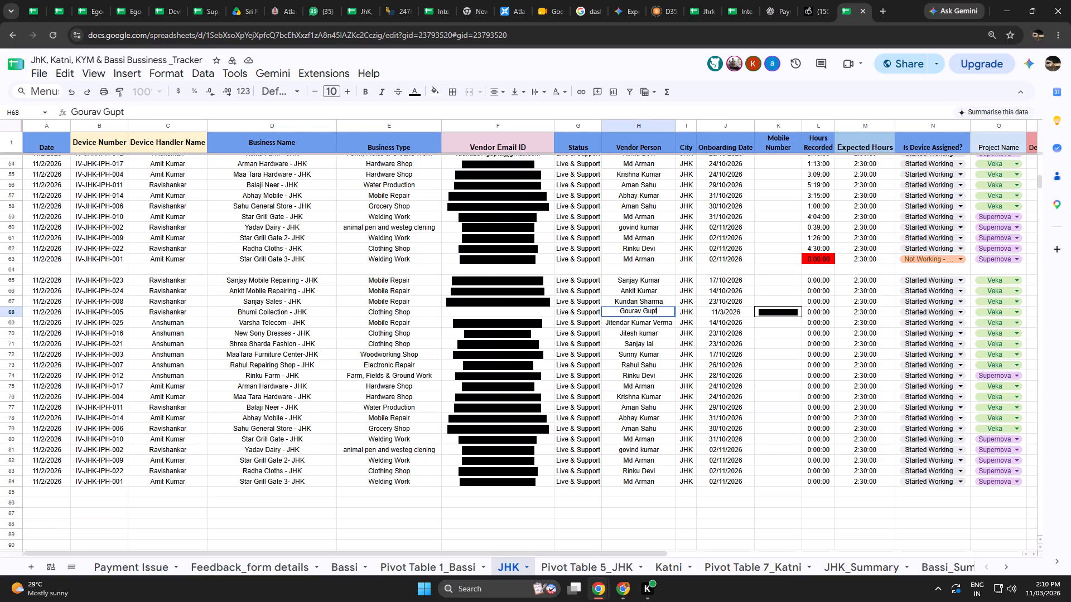
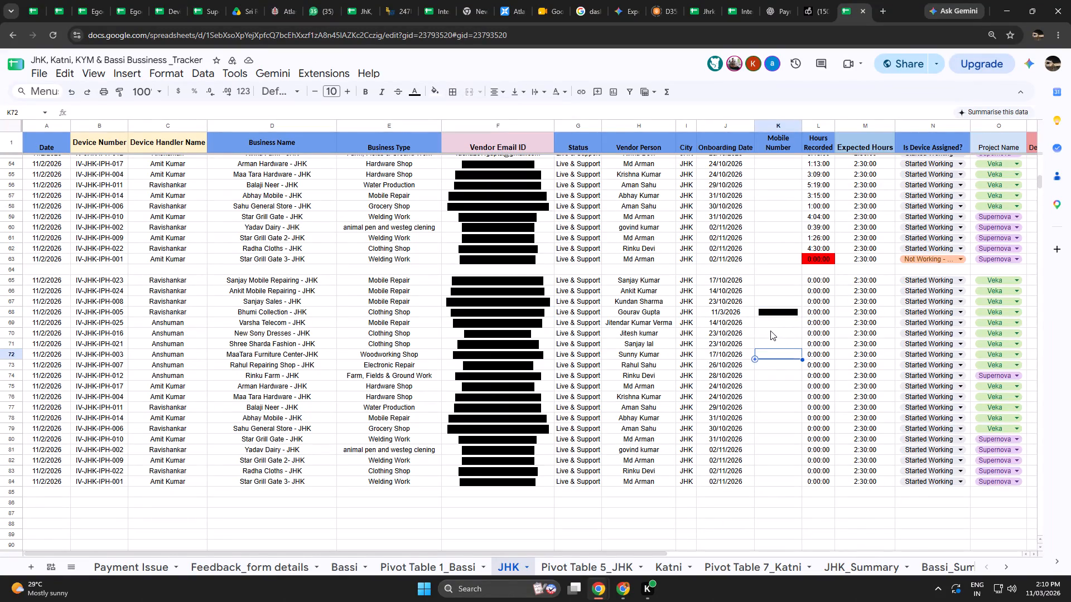
Open the Onboarding Date in row 68, Bhumi Collection - JHK, to check it.
left_click(723, 311)
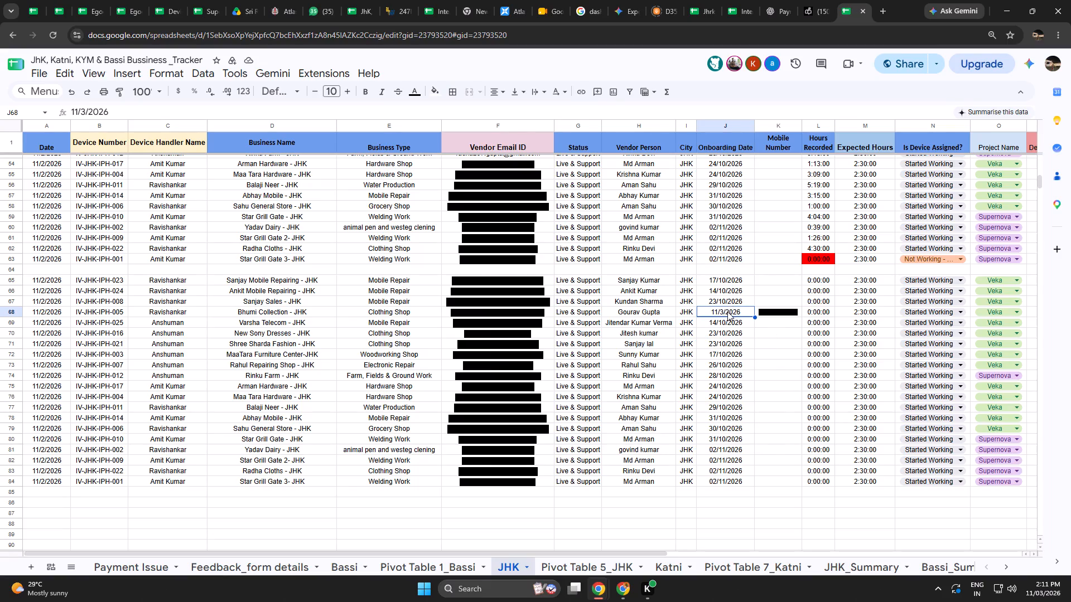
double_click(727, 312)
left_click(790, 338)
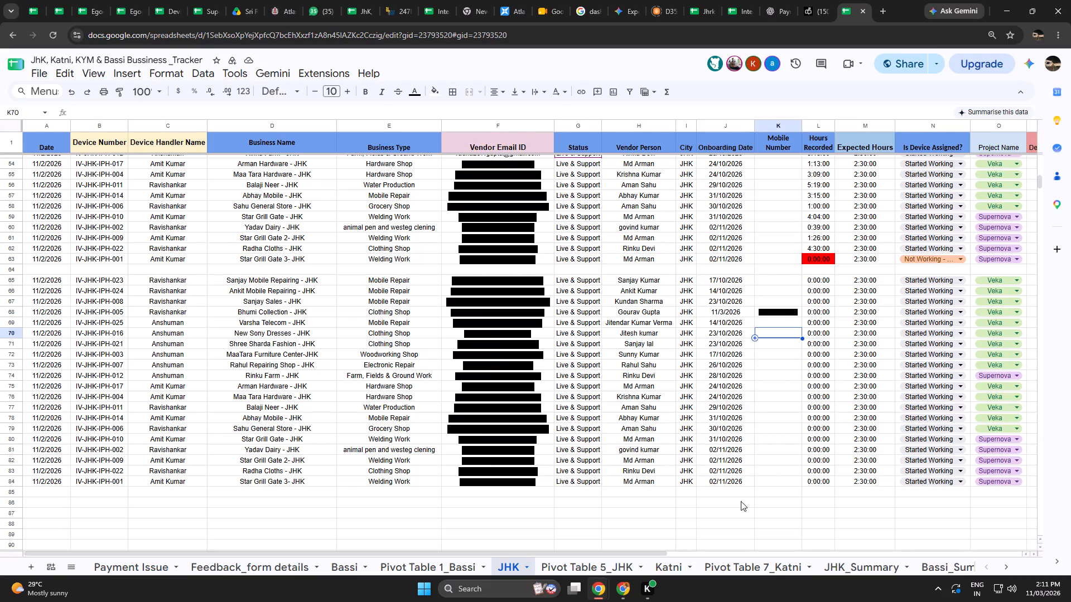
left_click(248, 519)
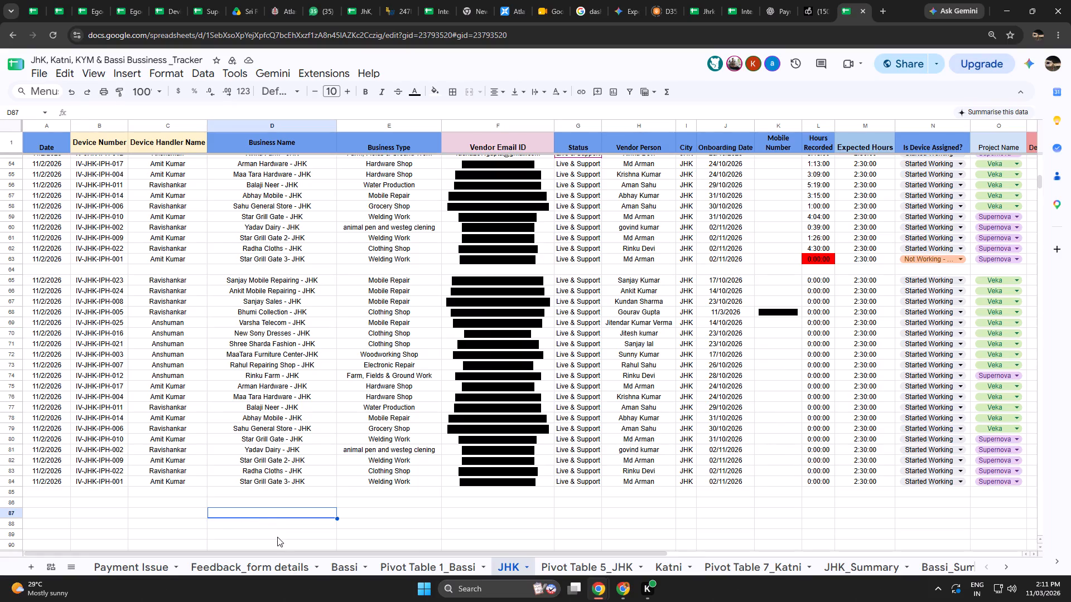
Sum the Hours Recorded for the 11/2/2026 Supernova rows, selecting rows 59 to 63 plus the Rinku Farm - JHK row 53.
left_click_drag(284, 553, 266, 552)
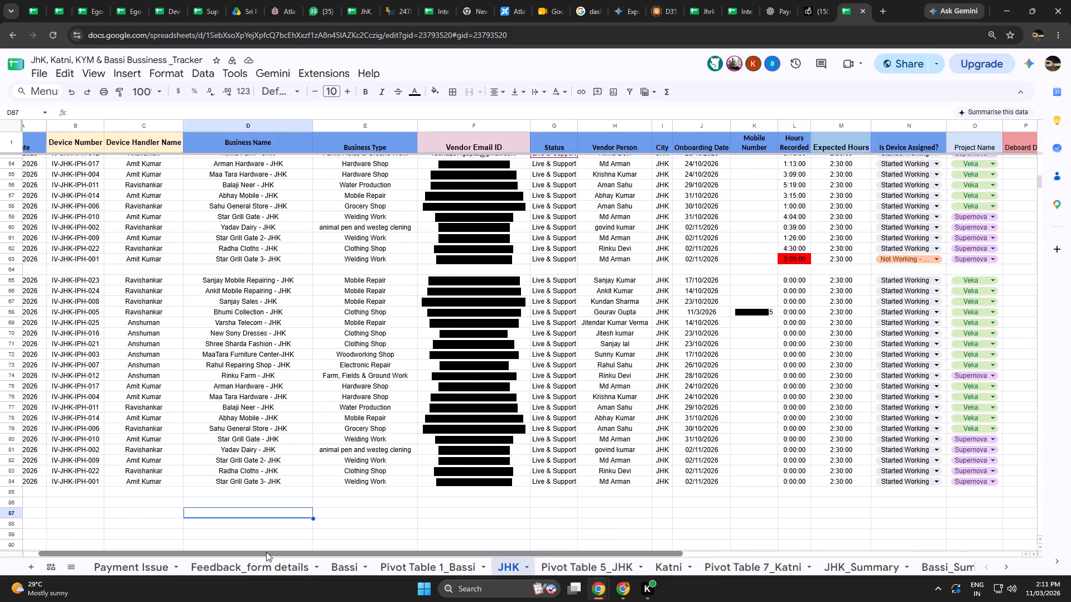
left_click_drag(266, 552, 268, 548)
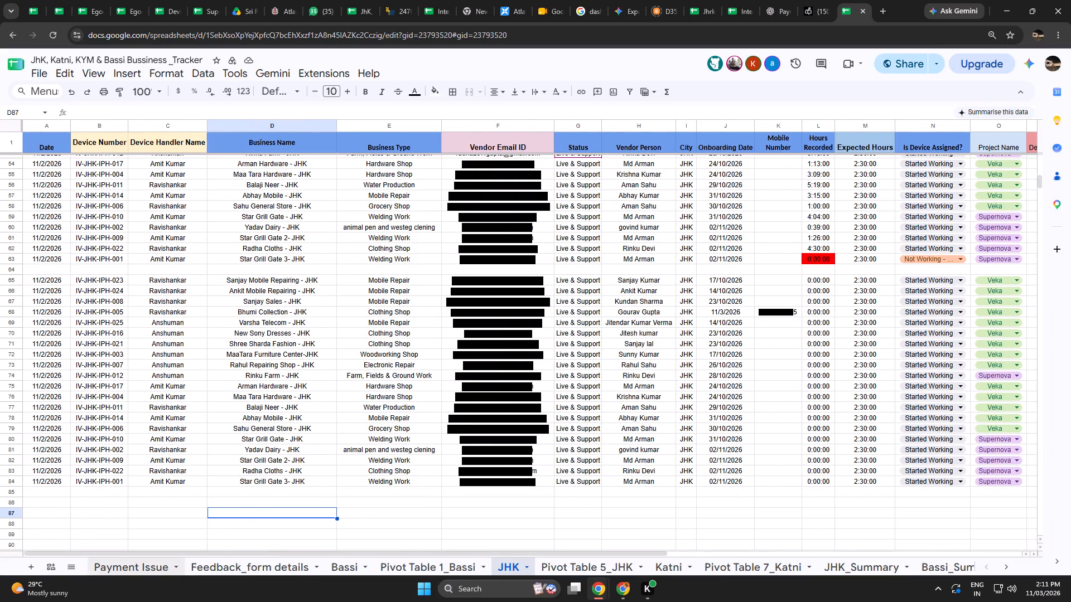
left_click(191, 550)
left_click_drag(191, 555, 225, 557)
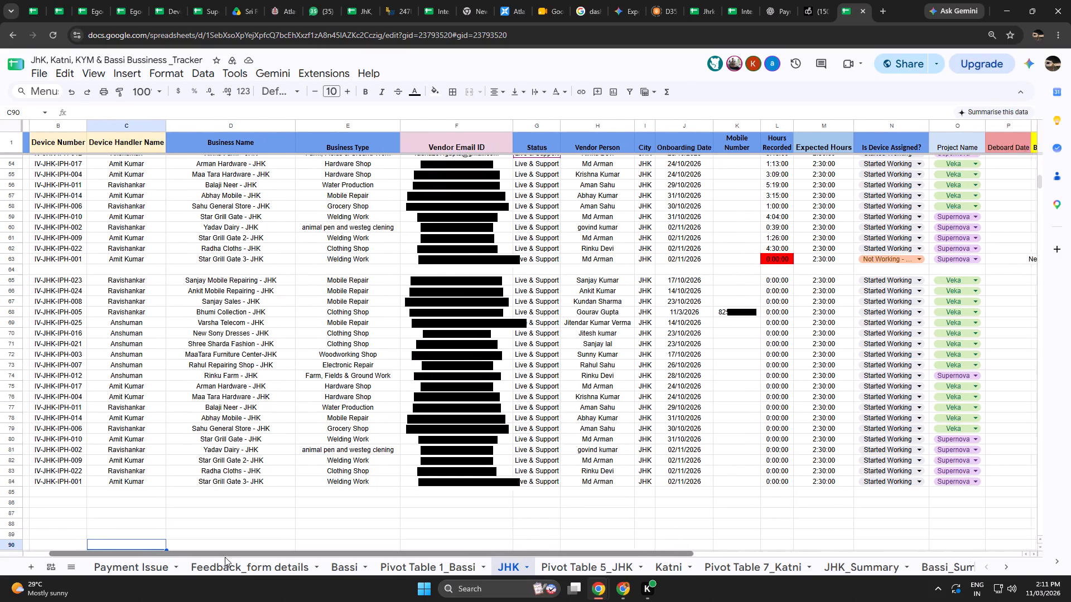
left_click_drag(225, 557, 348, 556)
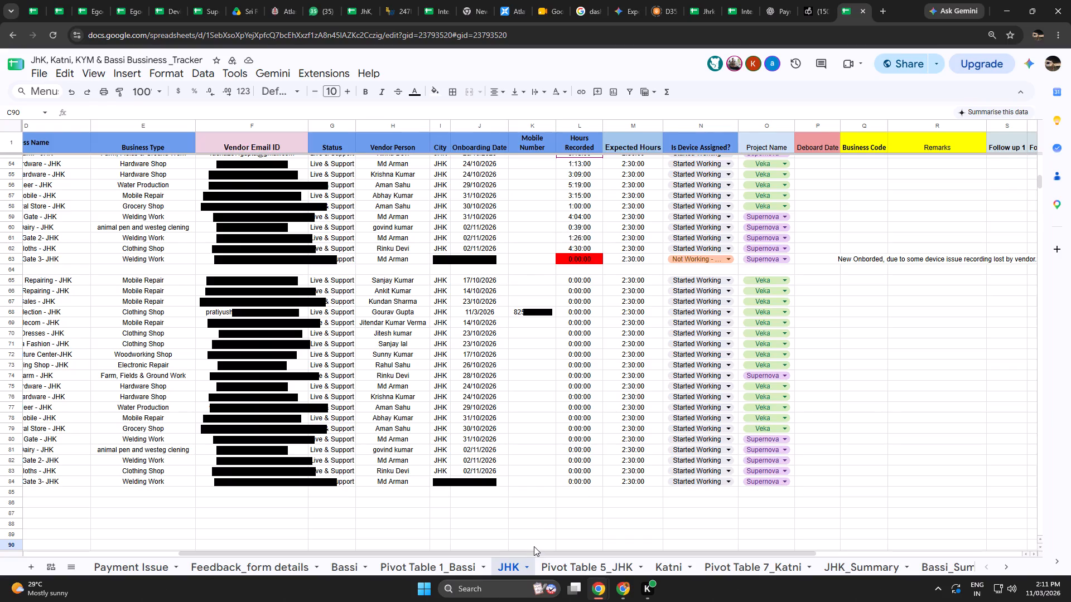
left_click_drag(524, 554, 484, 549)
left_click_drag(634, 216, 634, 232)
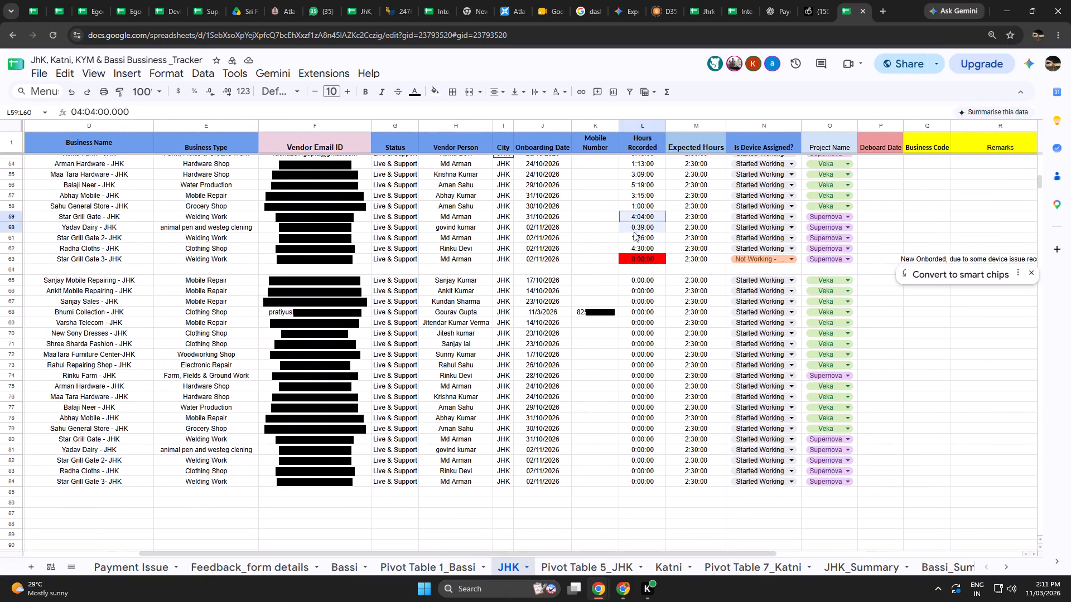
left_click_drag(634, 232, 630, 263)
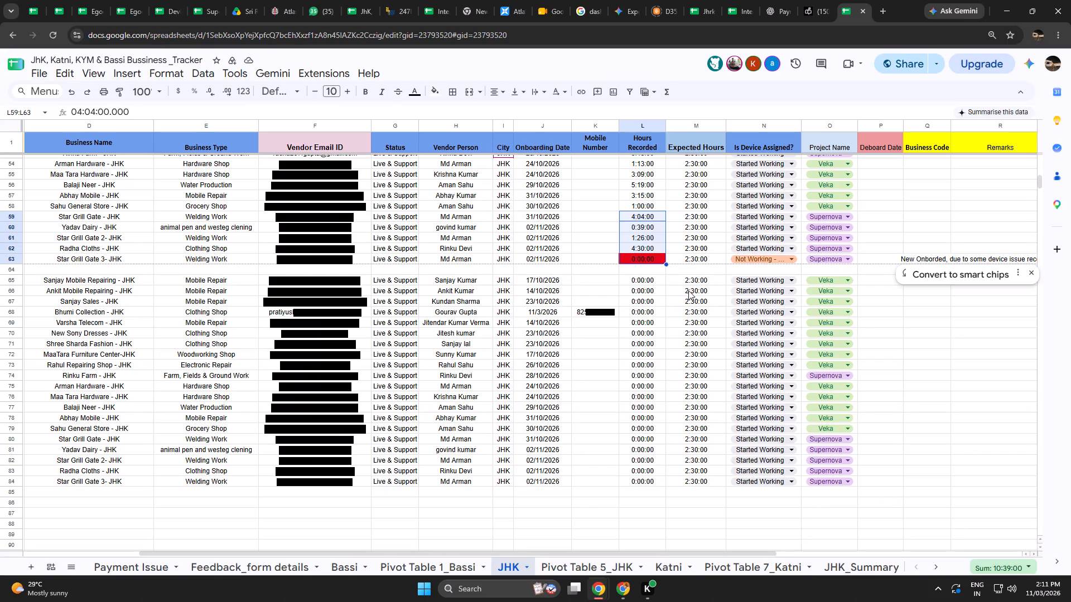
scroll(690, 289, "up", 1)
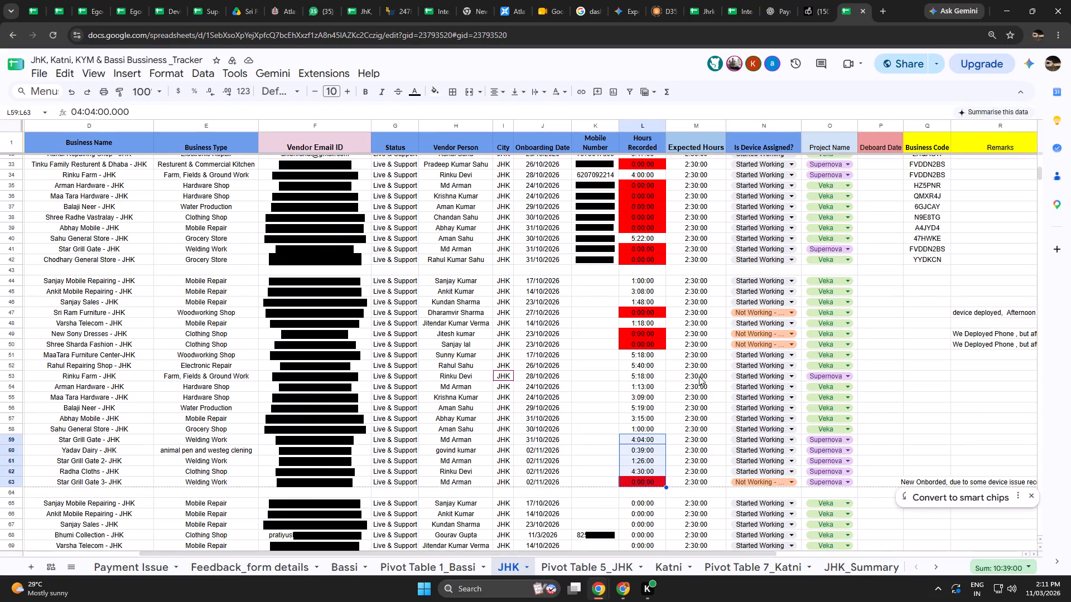
left_click(645, 377, "ctrl")
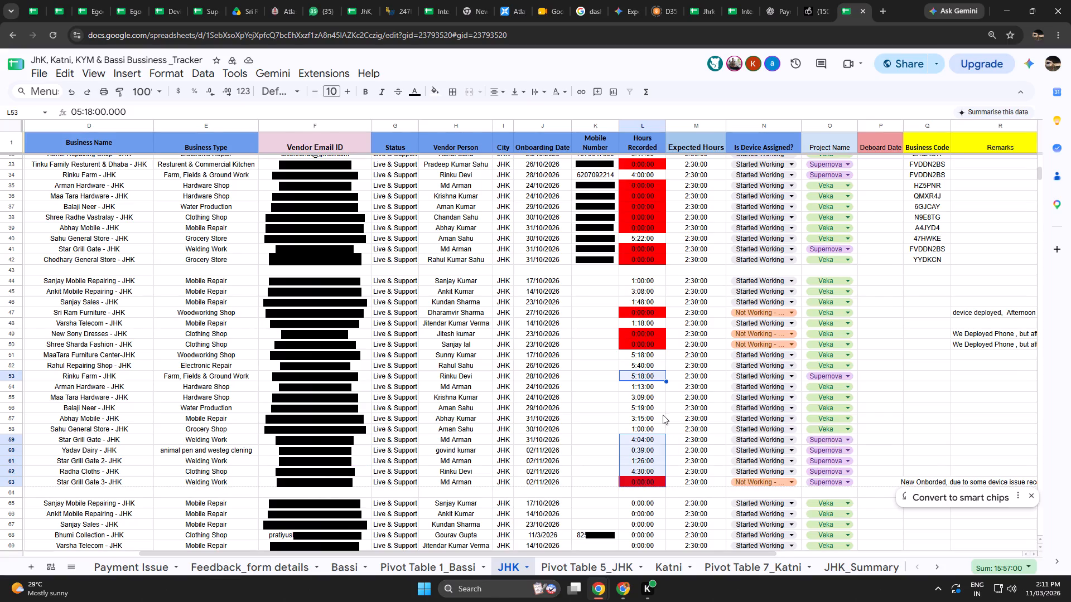
Review the 11/2/2026 block in rows 44 to 63, and check its hours against the Pivot Table 5_JHK sheet.
left_click_drag(416, 278, 679, 322)
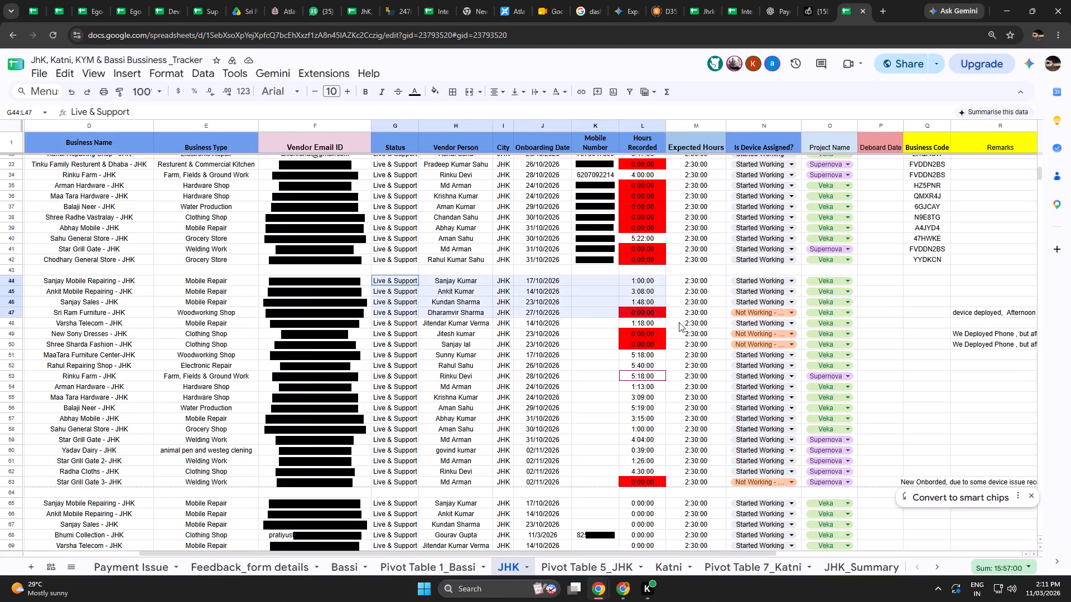
left_click_drag(679, 322, 814, 482)
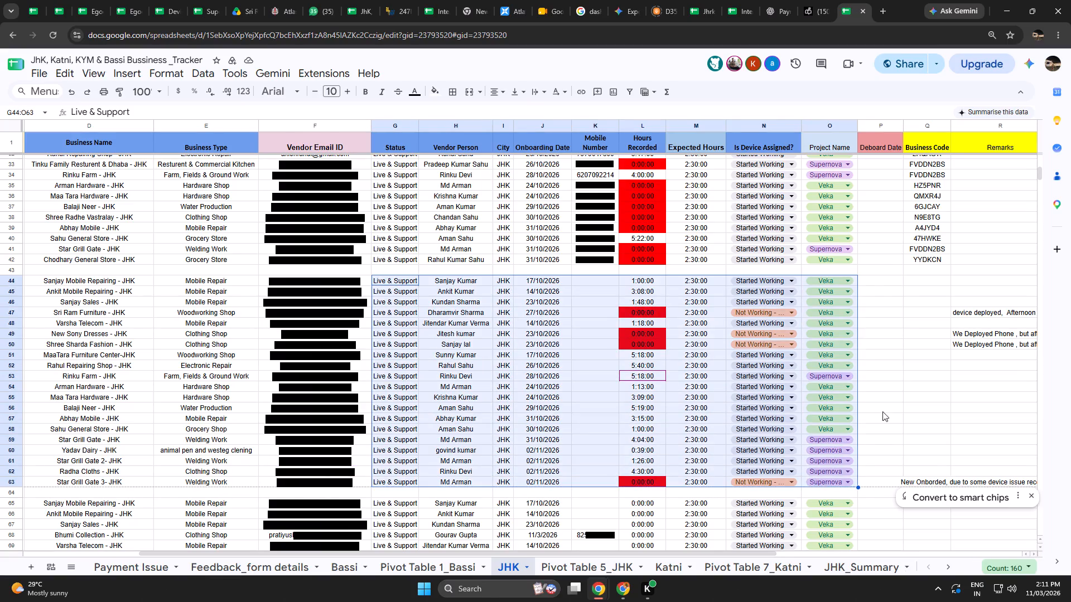
left_click(907, 398)
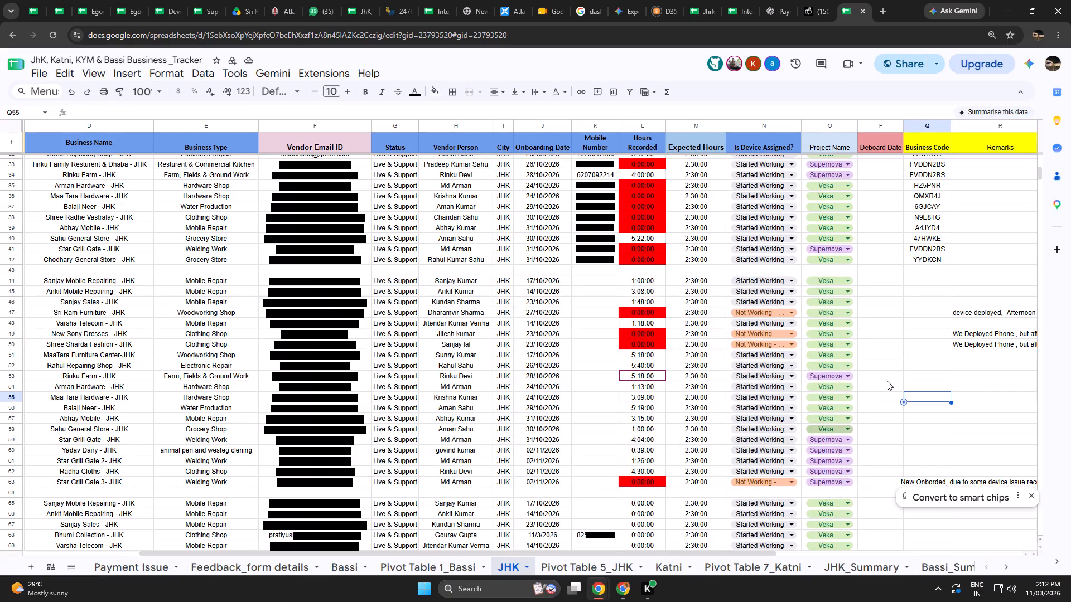
left_click(891, 357)
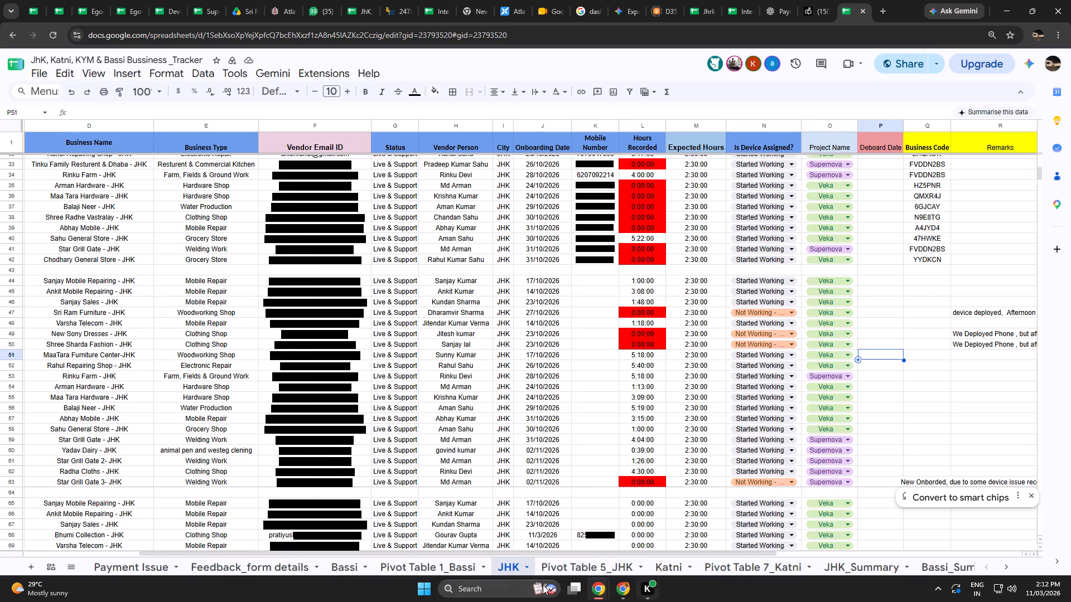
left_click(561, 567)
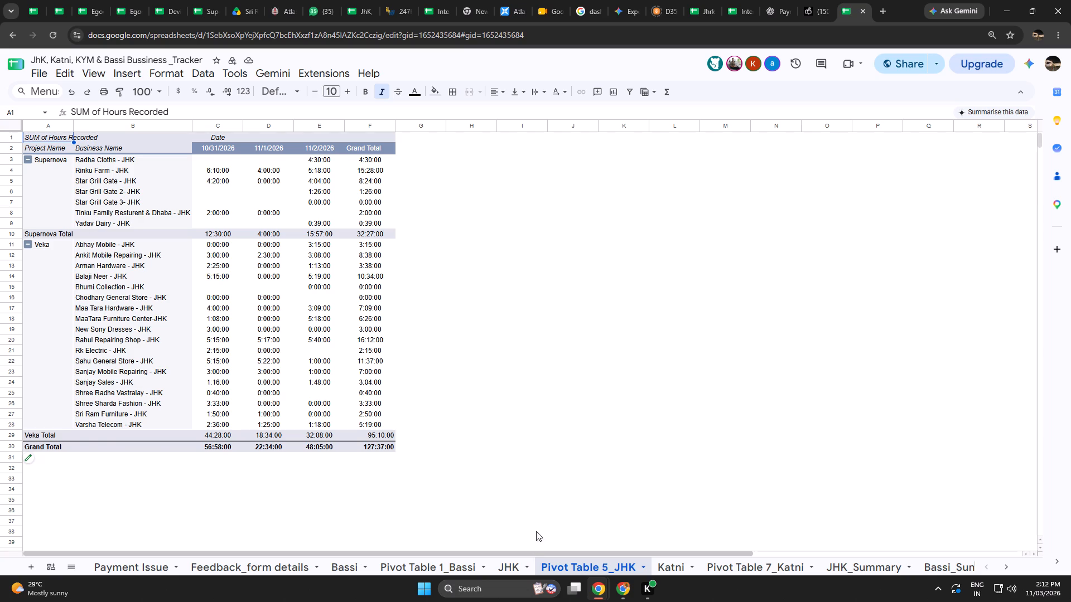
Set the Date of the new daily block on the JHK sheet, rows 65 to 84, to 11/3/2026.
left_click(508, 573)
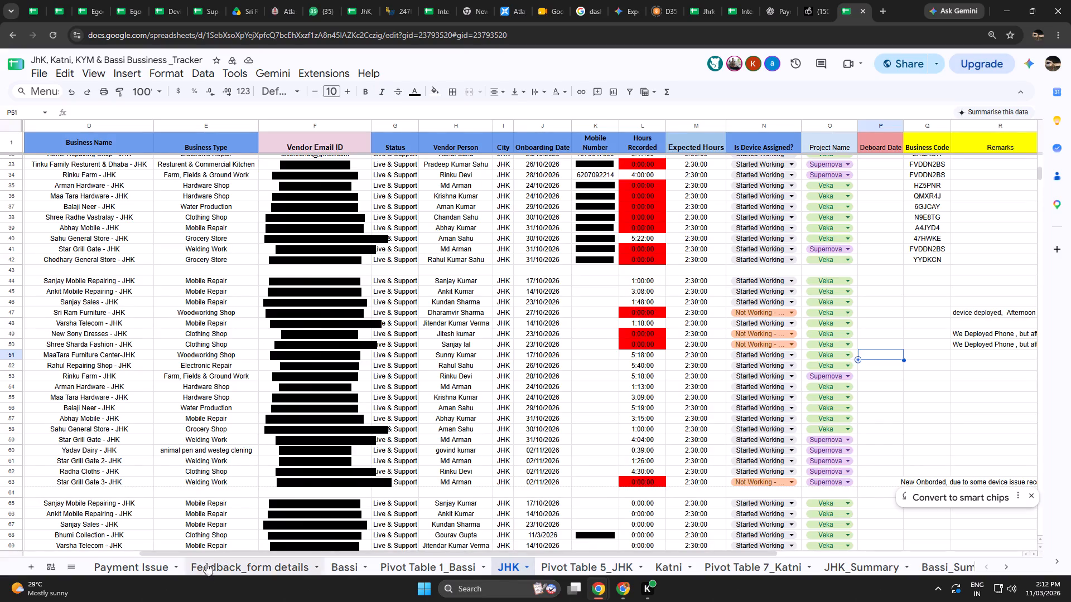
left_click_drag(196, 556, 1, 525)
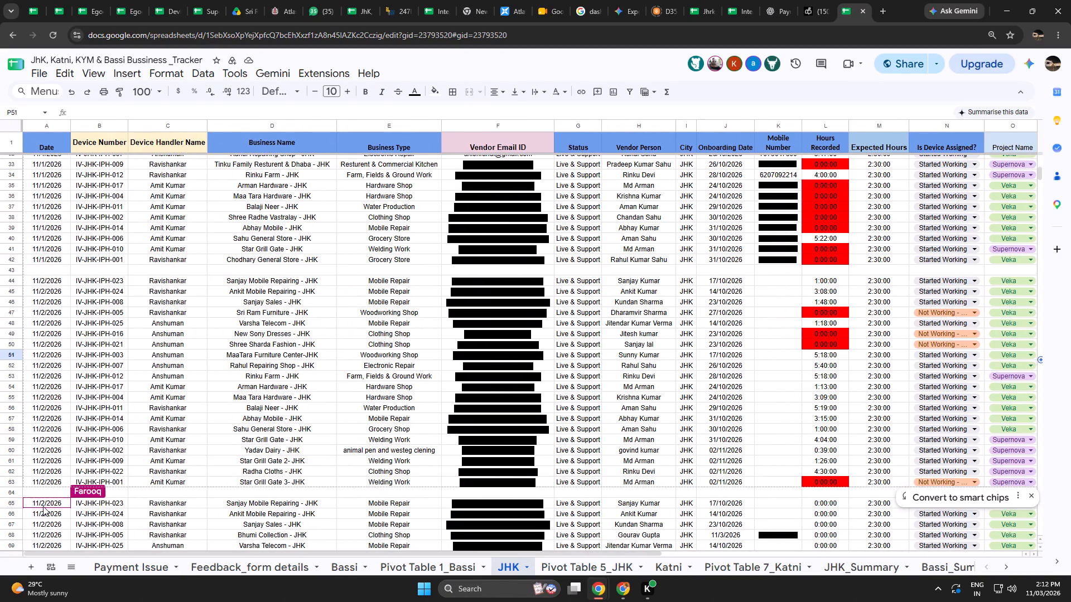
double_click(45, 507)
left_click(28, 416)
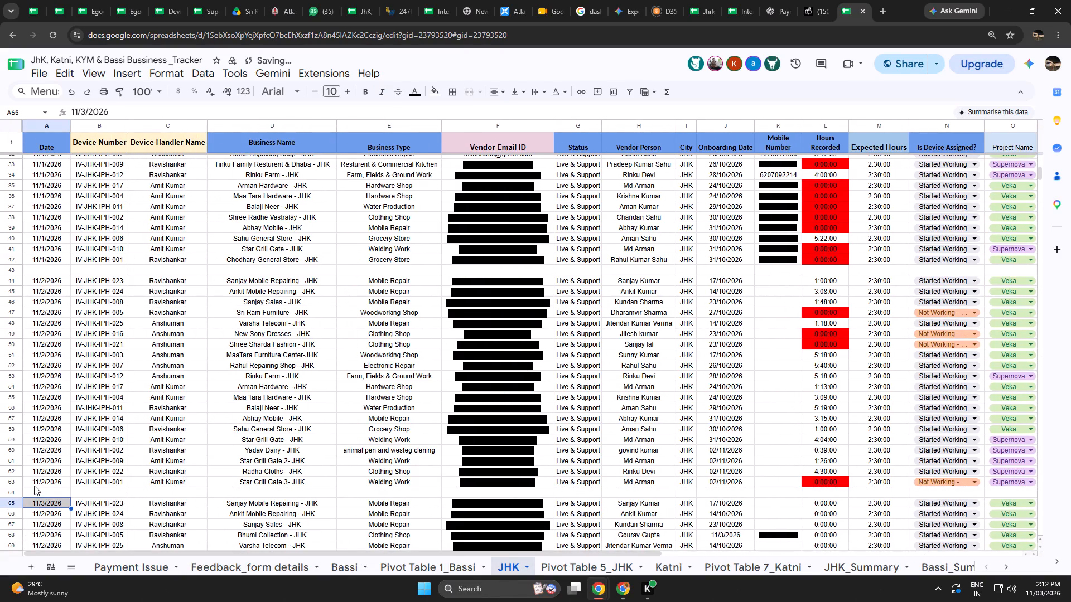
left_click_drag(45, 505, 55, 368)
key("ctrl+d")
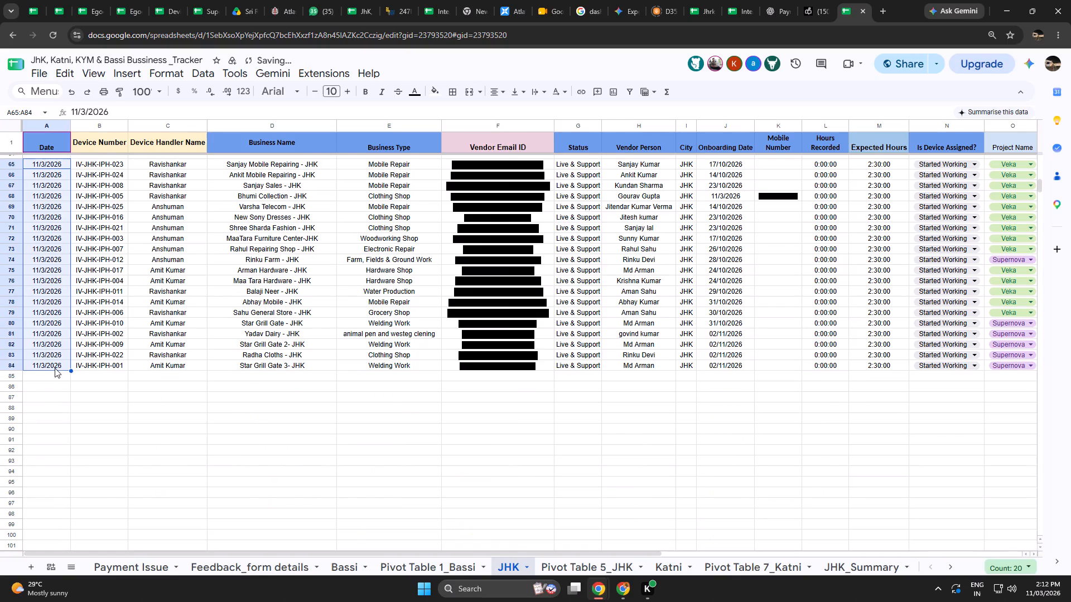
left_click(90, 407)
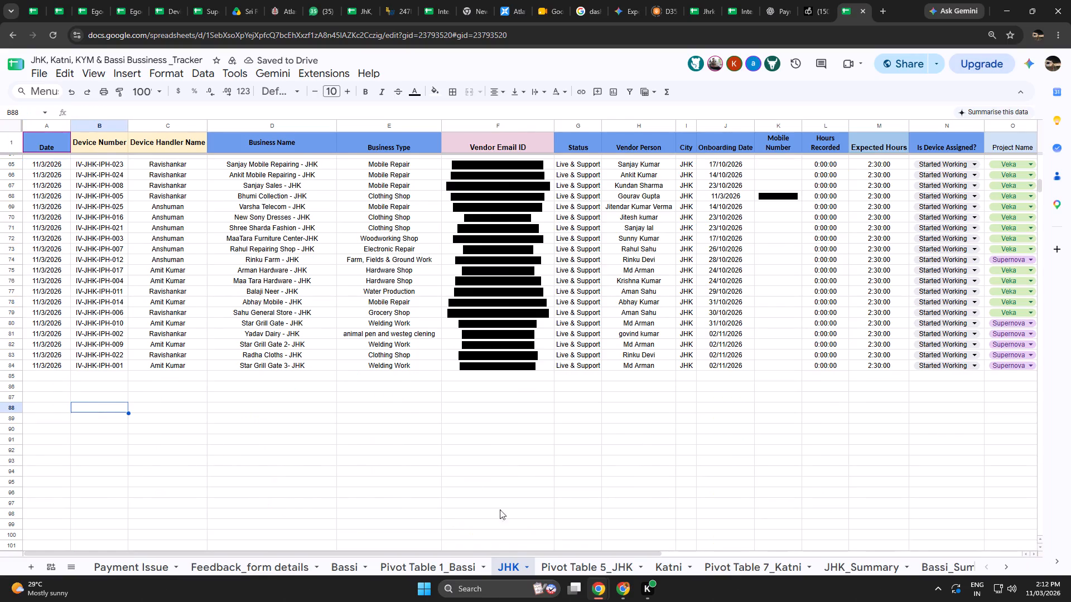
Check the 11/3/2026 entries for the JHK businesses in the Pivot Table 5_JHK sheet.
left_click(582, 564)
left_click(721, 310)
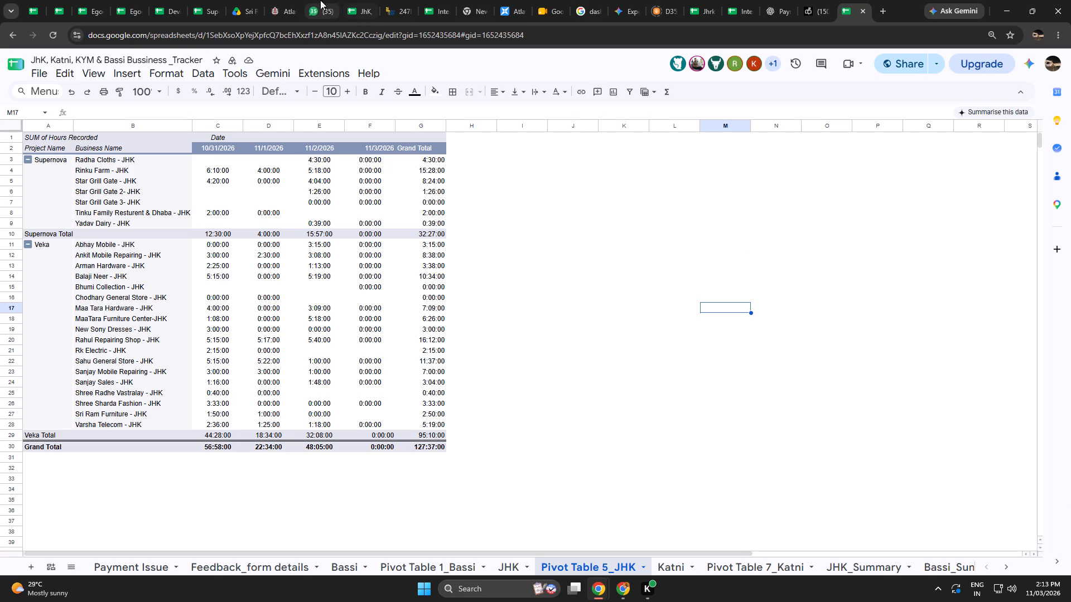
Switch to the New_Business_Outreach_Plan_Aug-Nov_2026_3 workbook to view the Jharkhand rows on the Actuals_Outreach sheet.
left_click(48, 0)
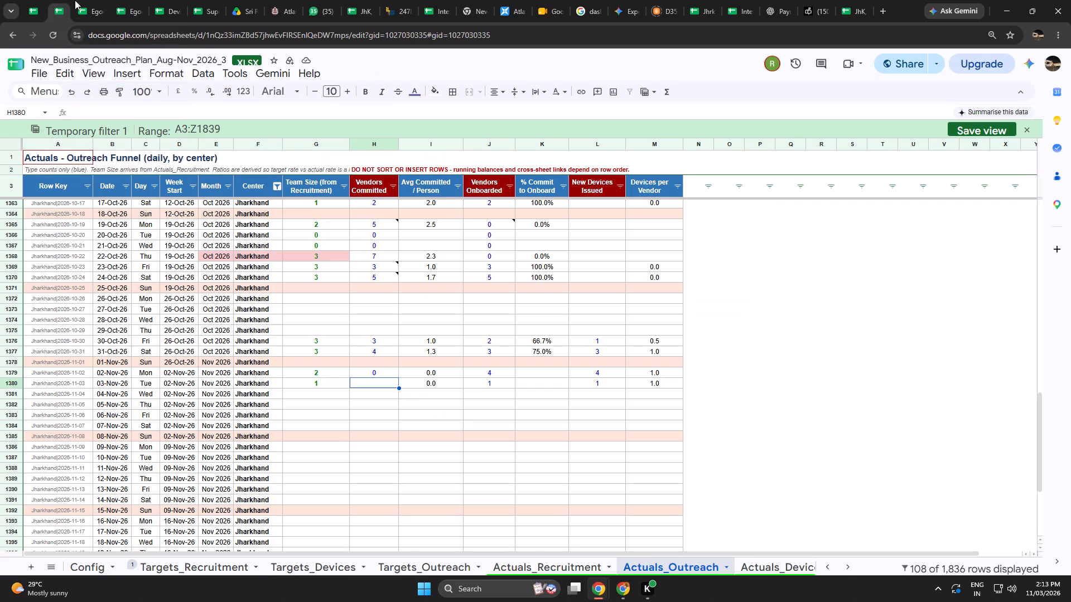
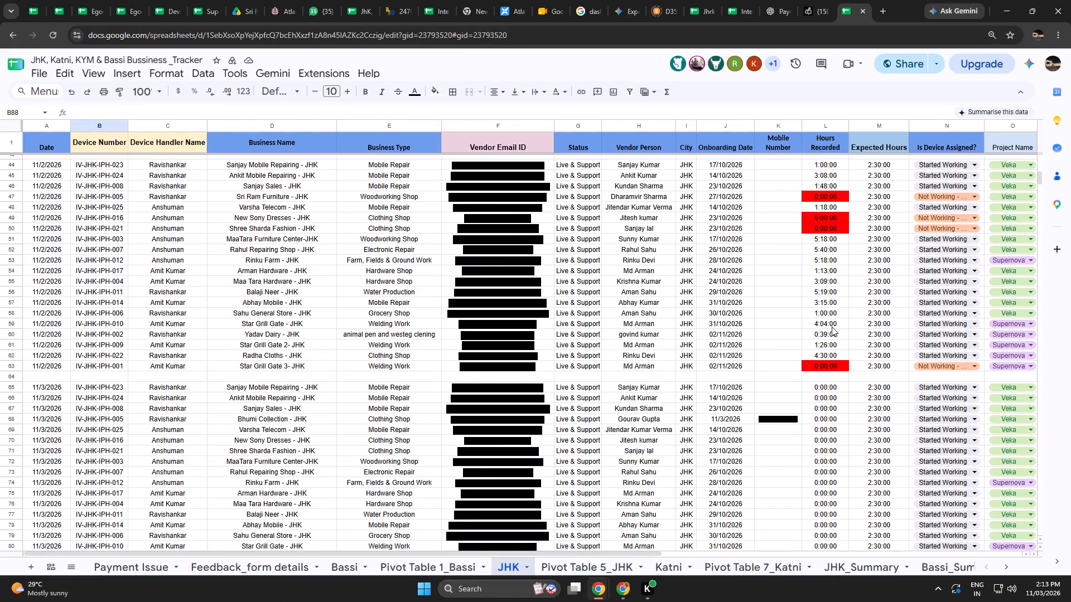
Check the 11/2/2026 Hours Recorded on the JHK sheet, including Star Grill Gate 3 and Rinku Farm, against Pivot Table 5_JHK.
left_click_drag(832, 327, 827, 368)
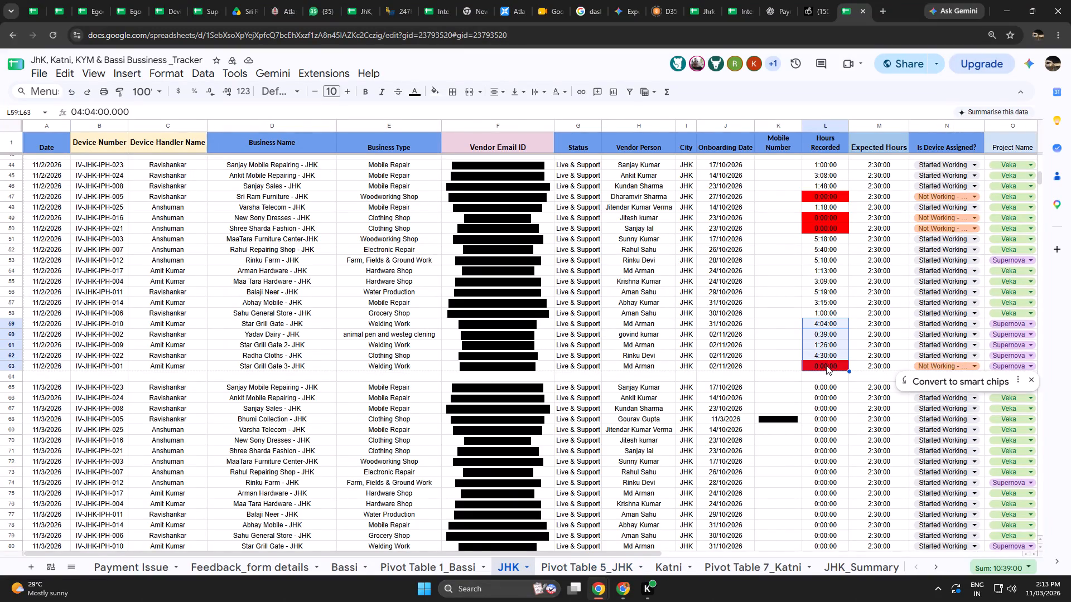
left_click(828, 365)
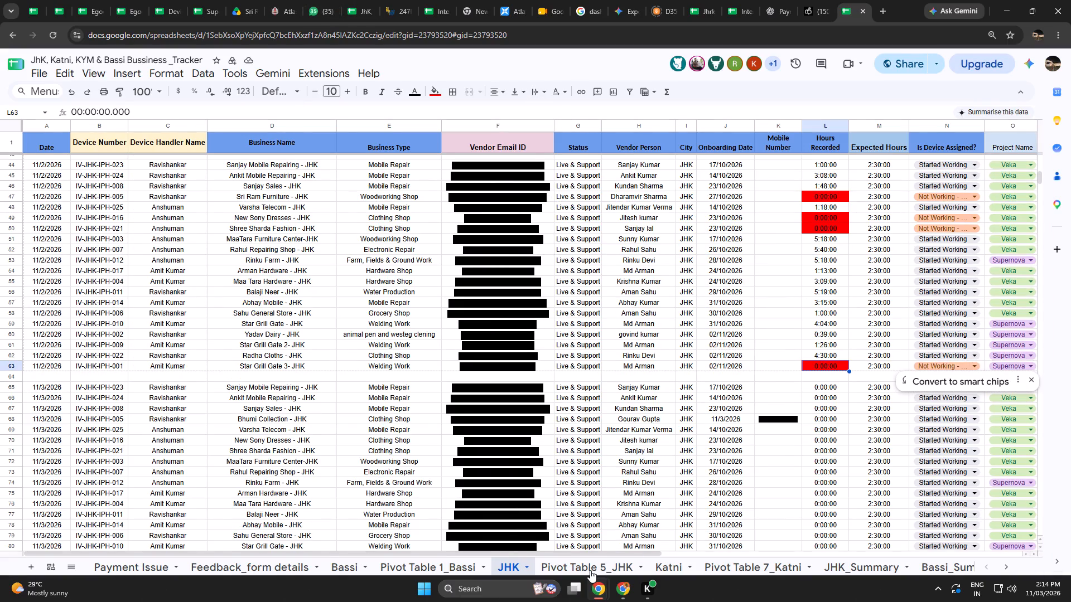
left_click(825, 258)
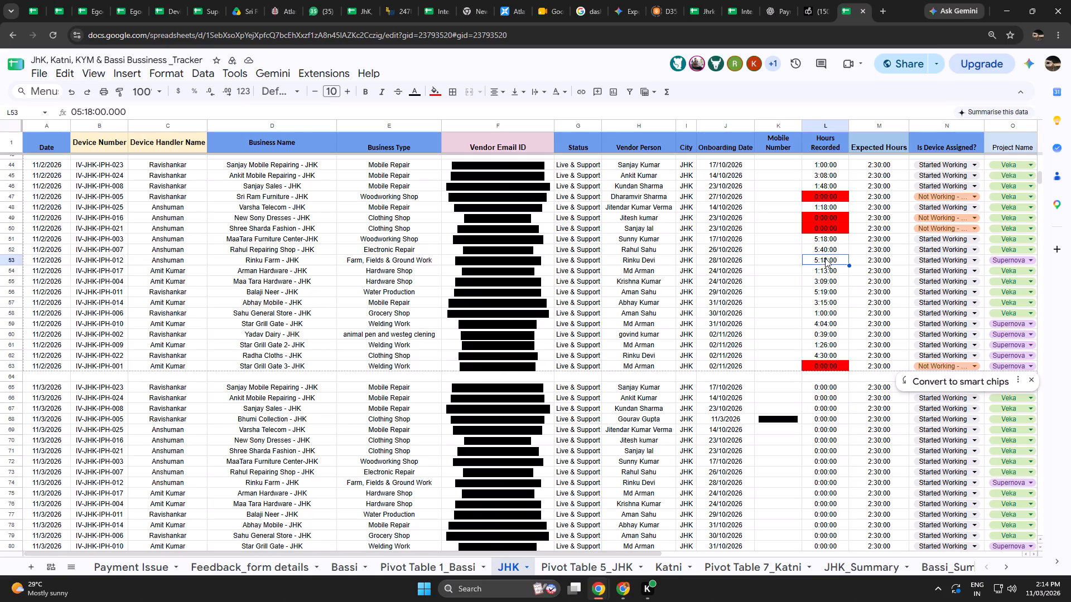
left_click(573, 563)
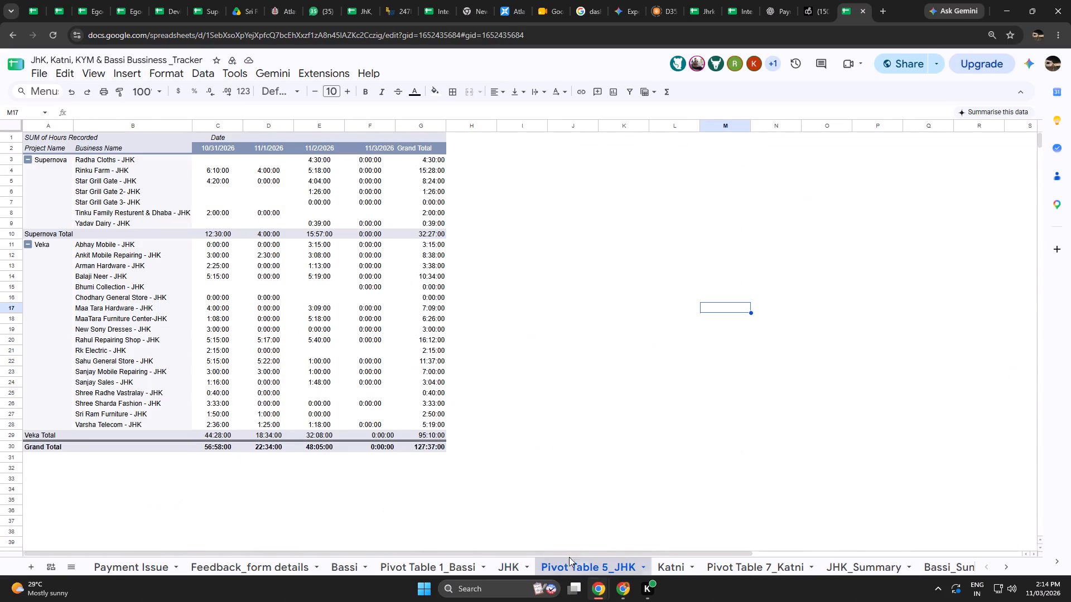
left_click(506, 569)
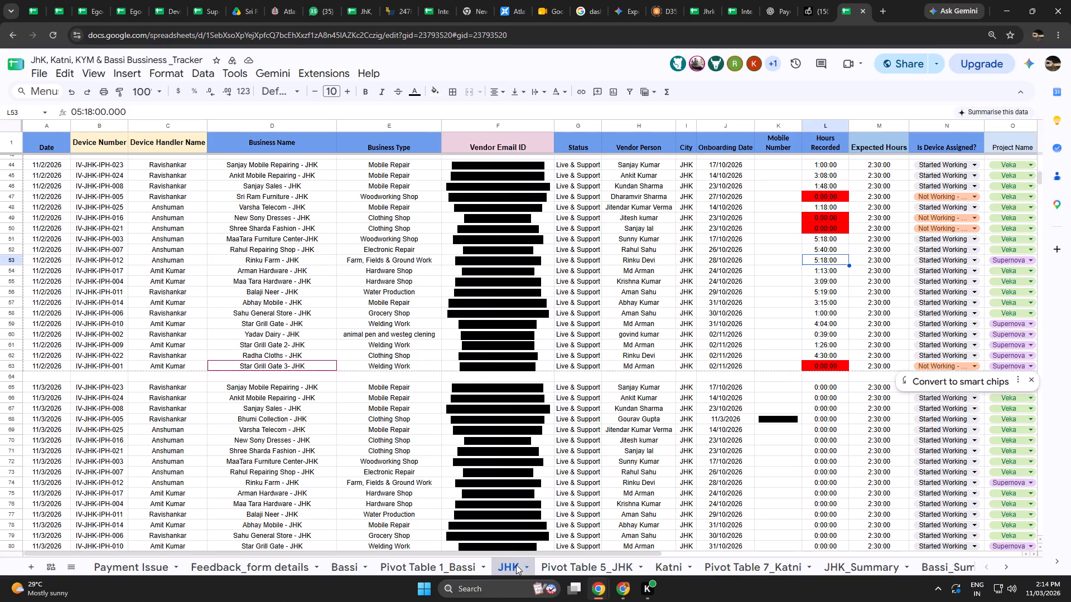
left_click(436, 564)
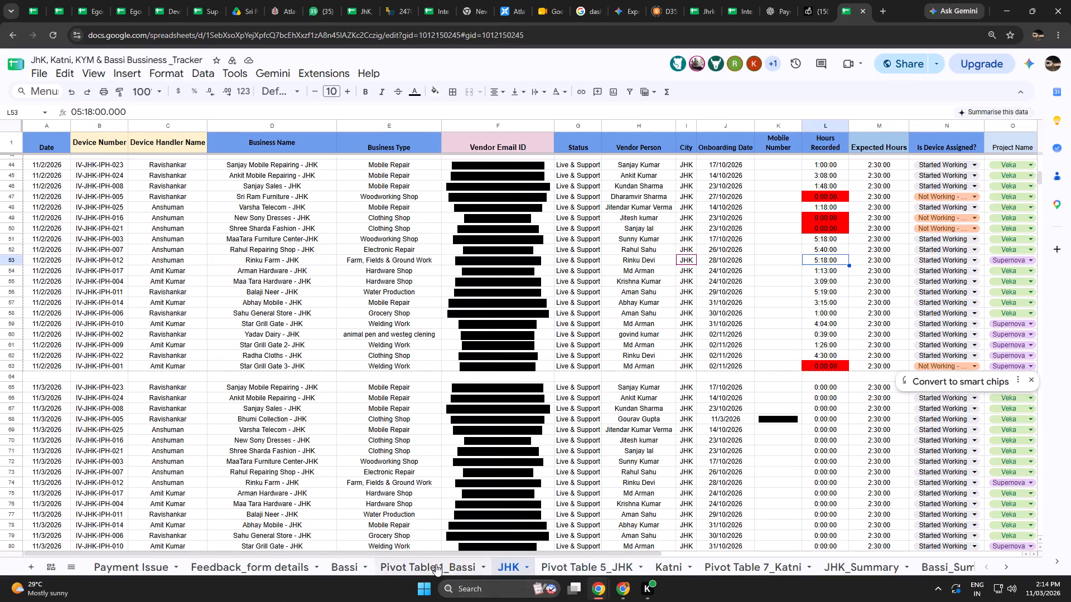
left_click(505, 566)
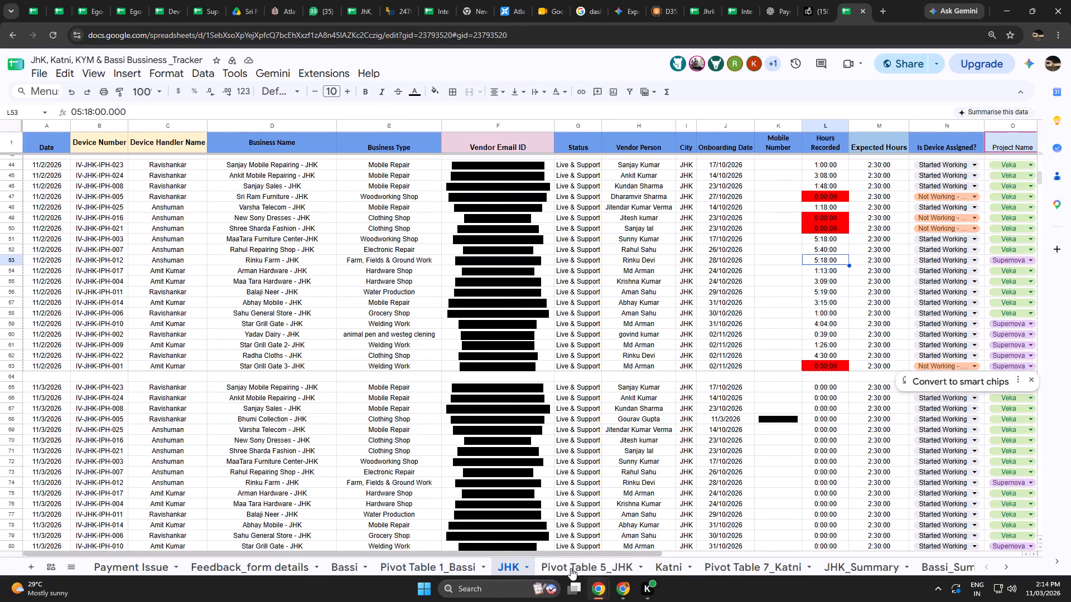
Examine the Veka businesses in Pivot Table 5_JHK, covering their Grand Total, 11/3/2026 and 11/2/2026 hours.
left_click(586, 565)
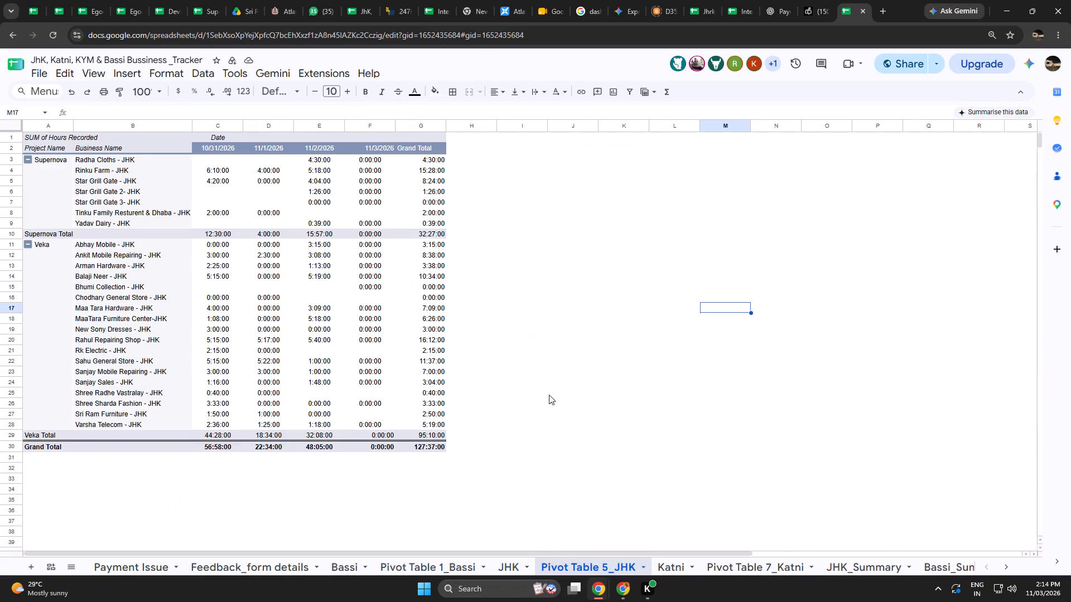
left_click(576, 237)
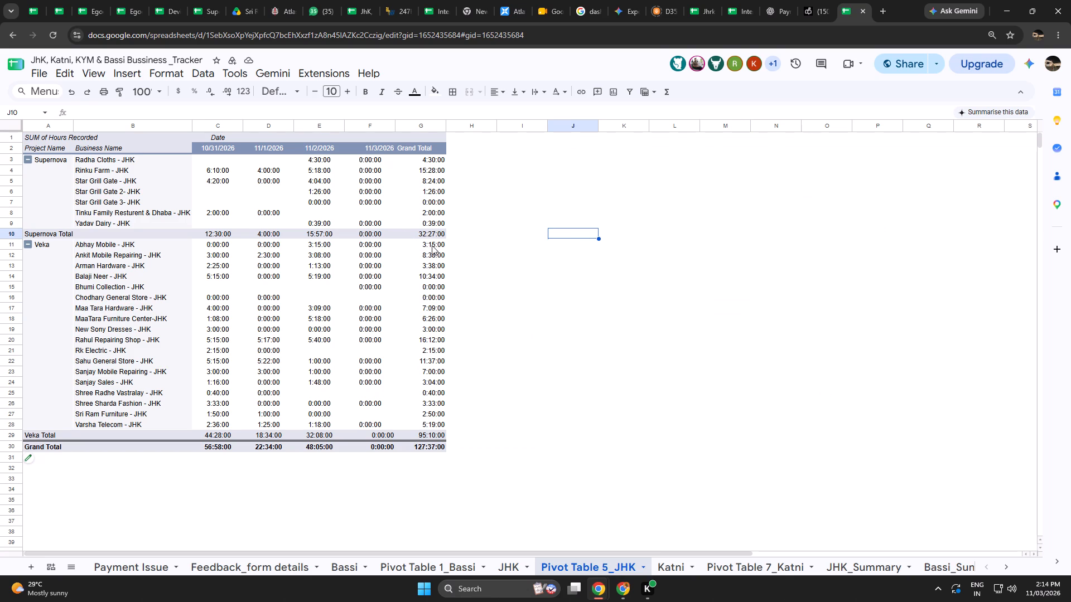
left_click_drag(432, 245, 423, 421)
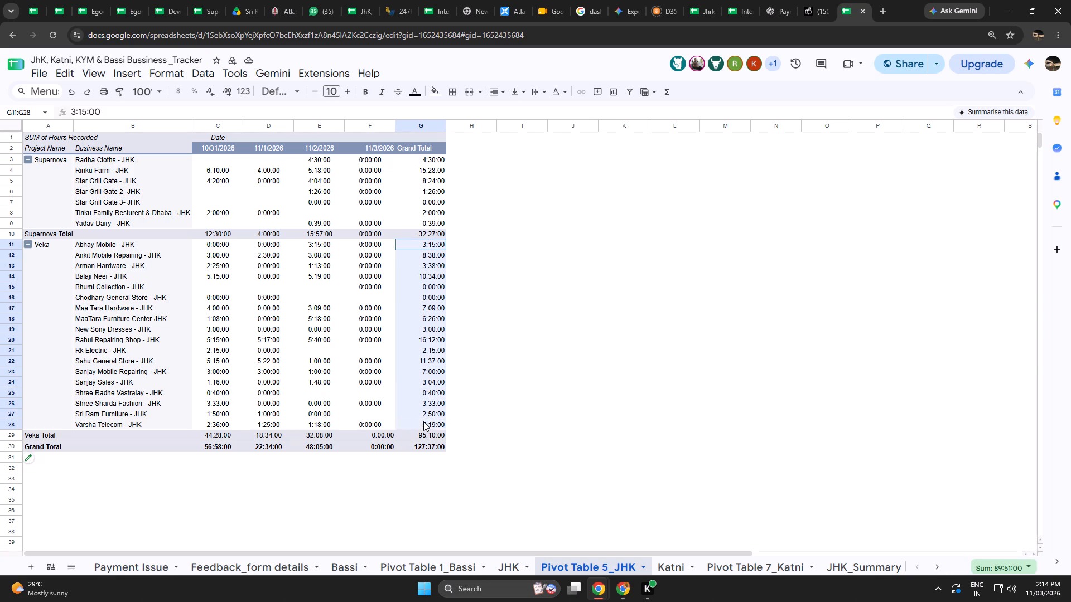
left_click_drag(423, 421, 423, 426)
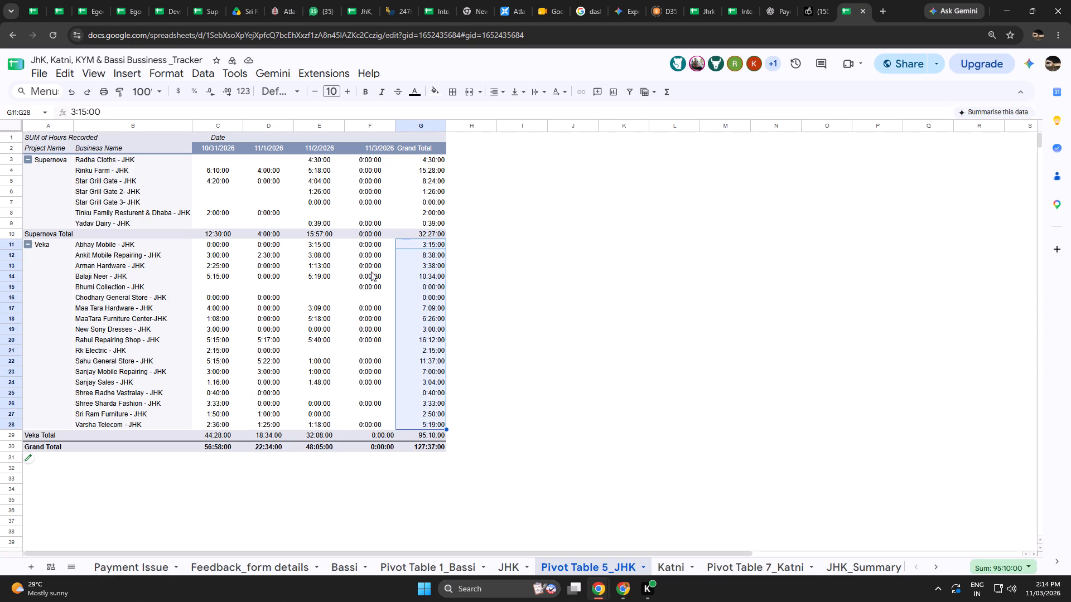
left_click_drag(371, 241, 368, 423)
left_click(320, 495)
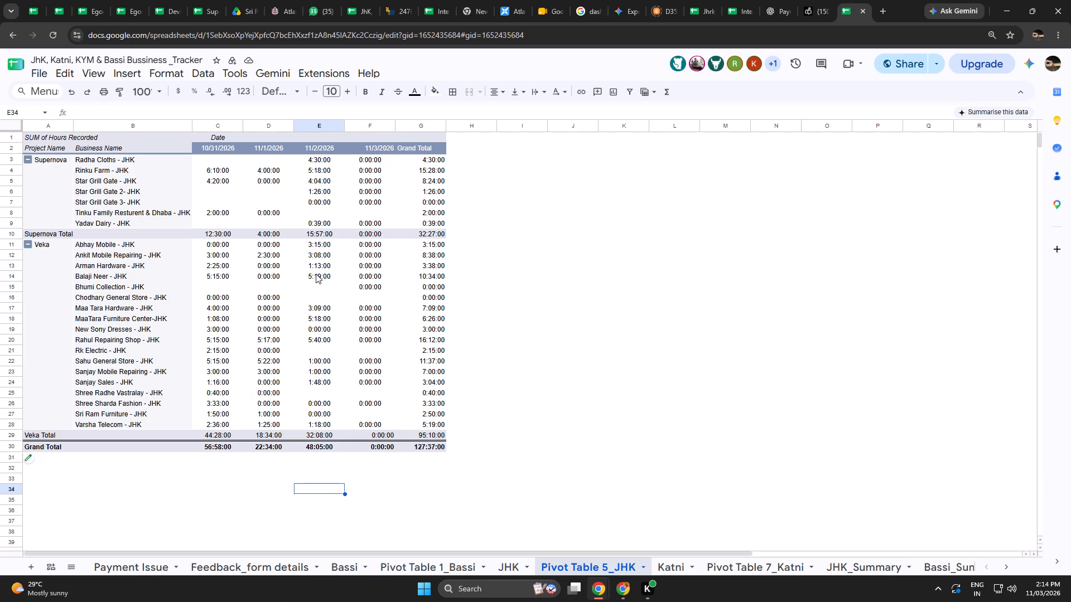
left_click(296, 283)
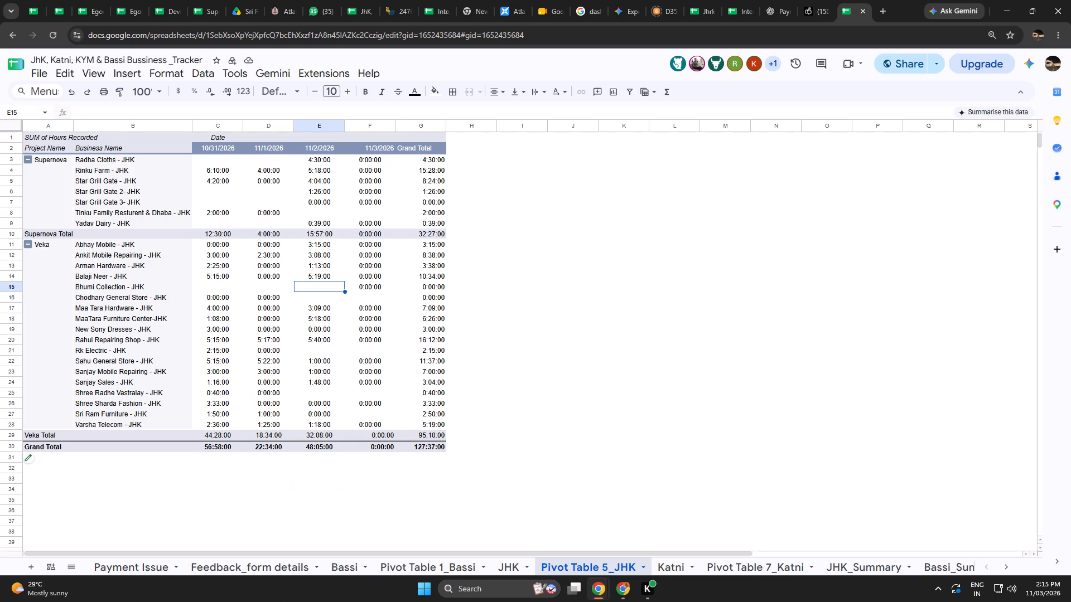
left_click(315, 296)
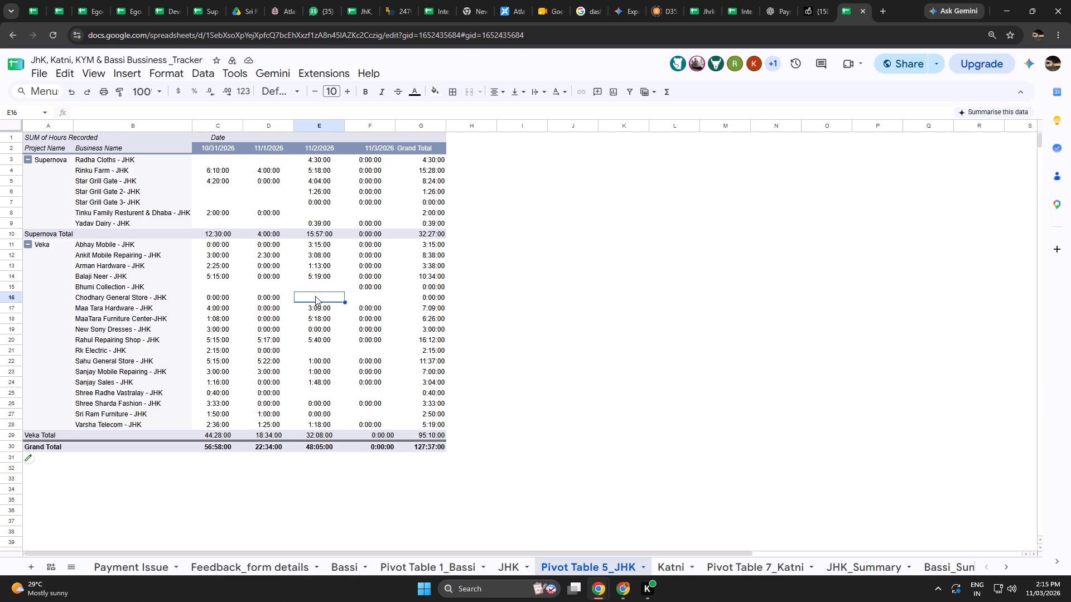